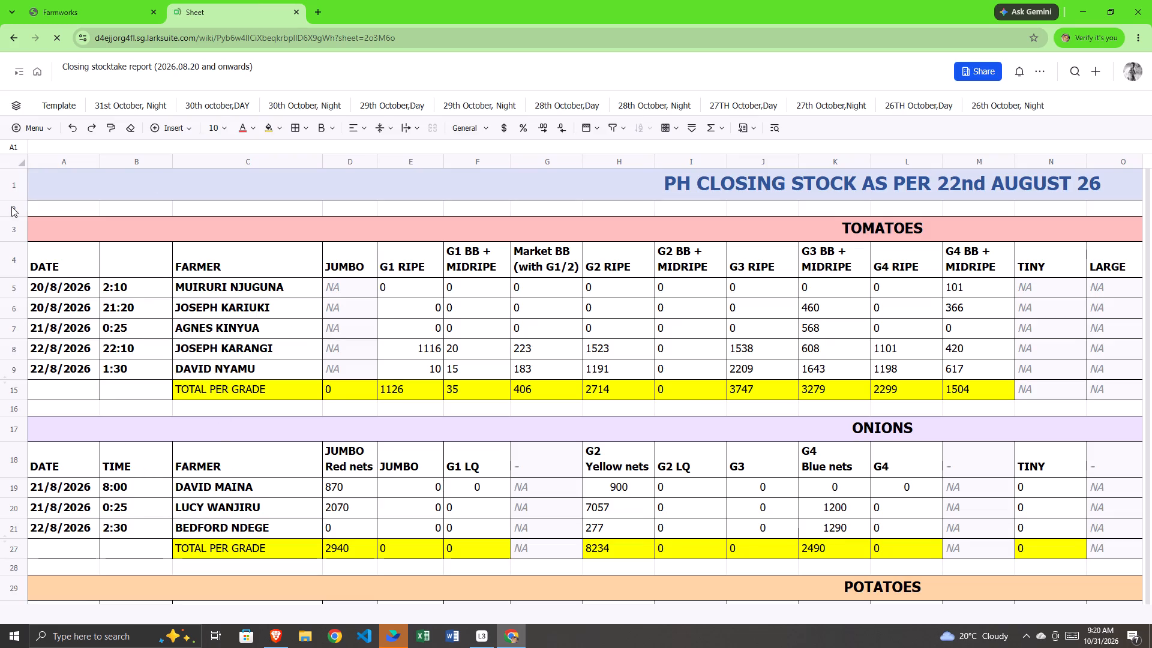
Switch to the 31st October, Night sheet of the closing stocktake report.
left_click(18, 105)
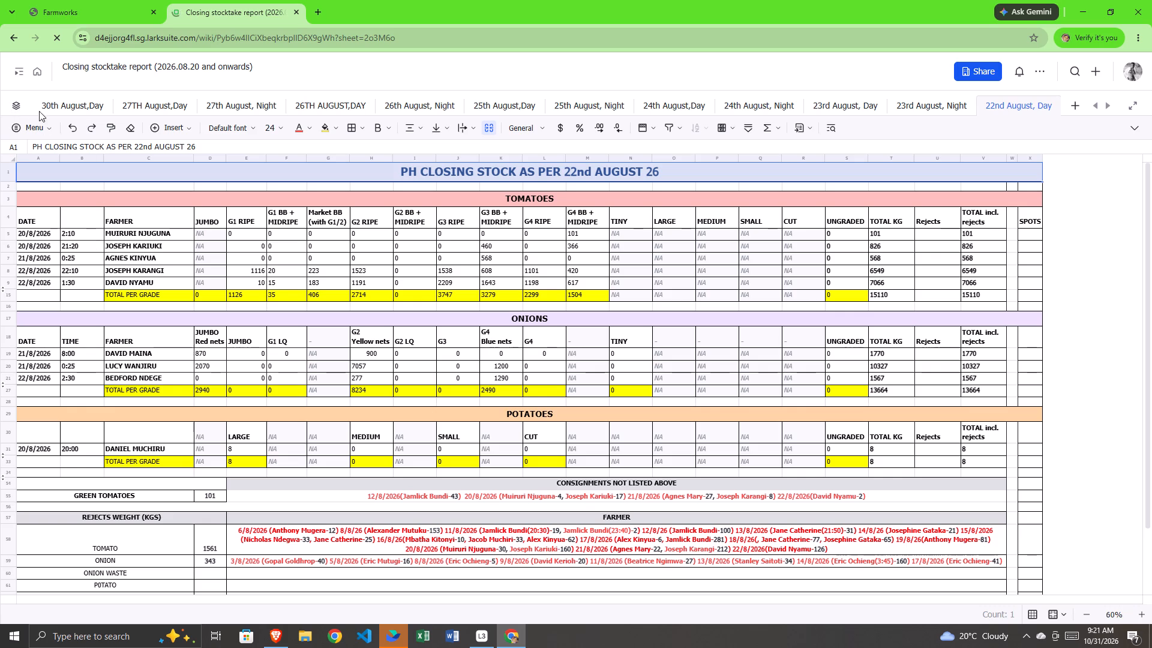
left_click(16, 107)
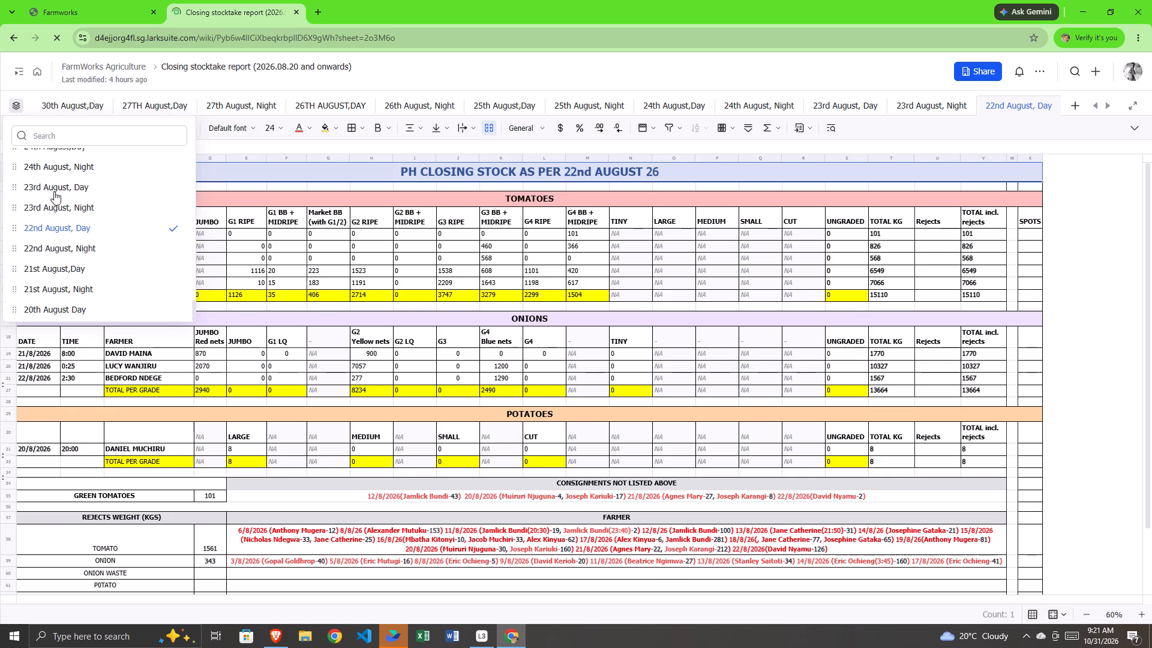
scroll(76, 222, "up", 12)
scroll(76, 222, "up", 9)
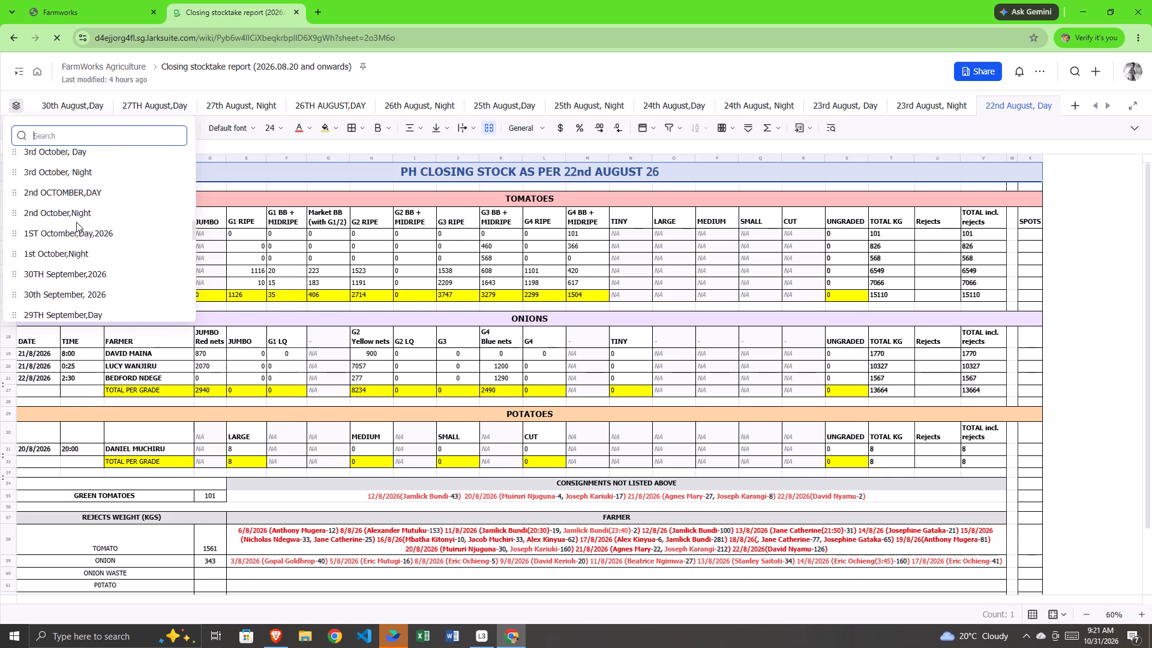
scroll(76, 222, "up", 9)
left_click(49, 180)
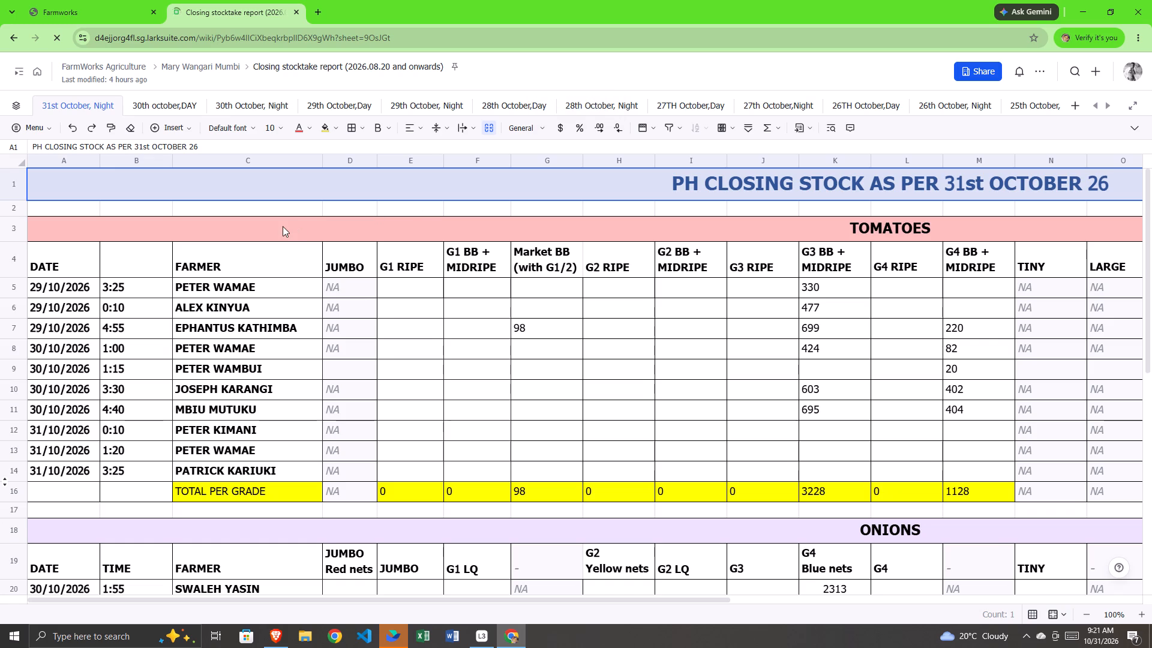
Reduce the sheet's zoom to 70% to view the tomato, onion and potato closing stock tables together.
left_click(1085, 611)
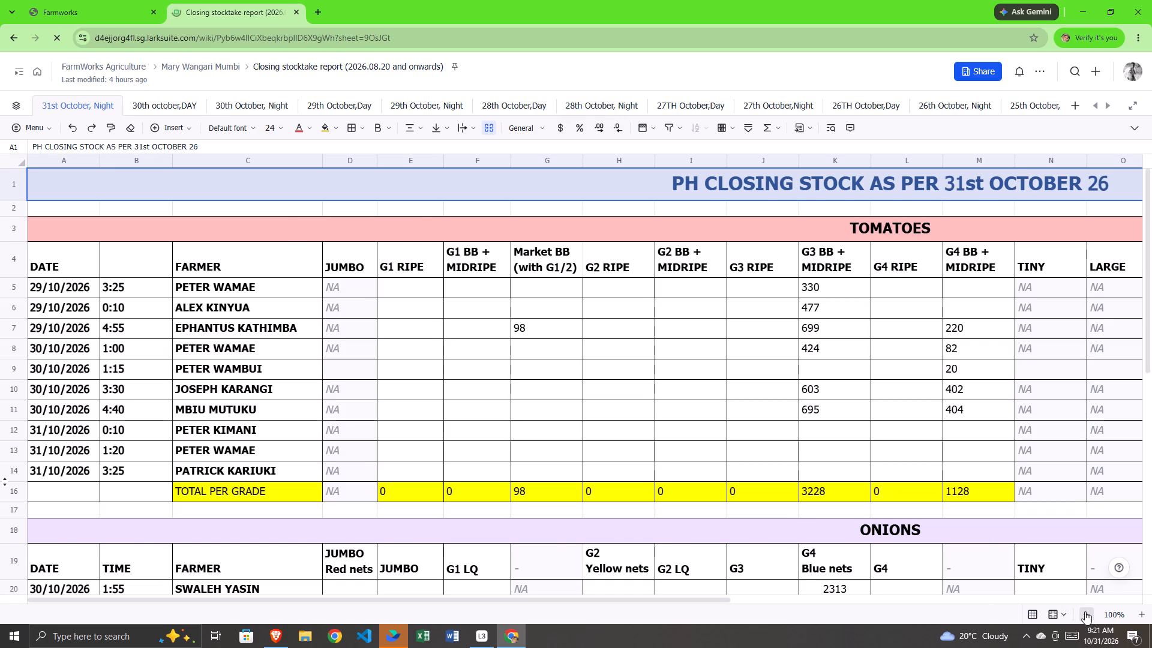
left_click(1085, 611)
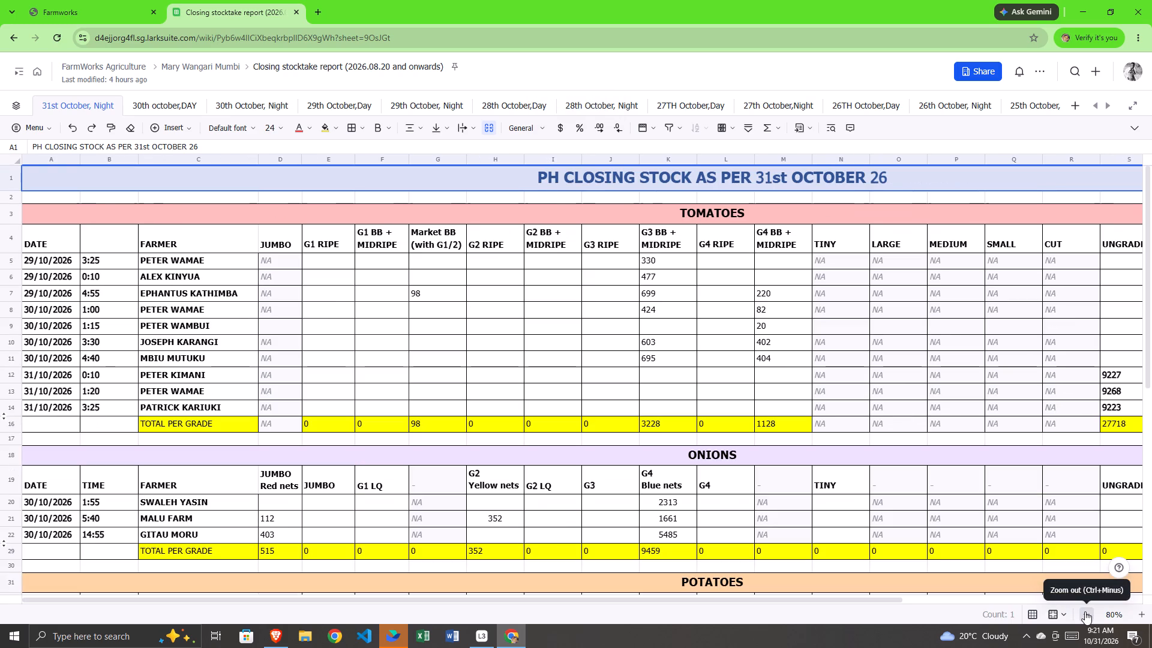
left_click(1085, 611)
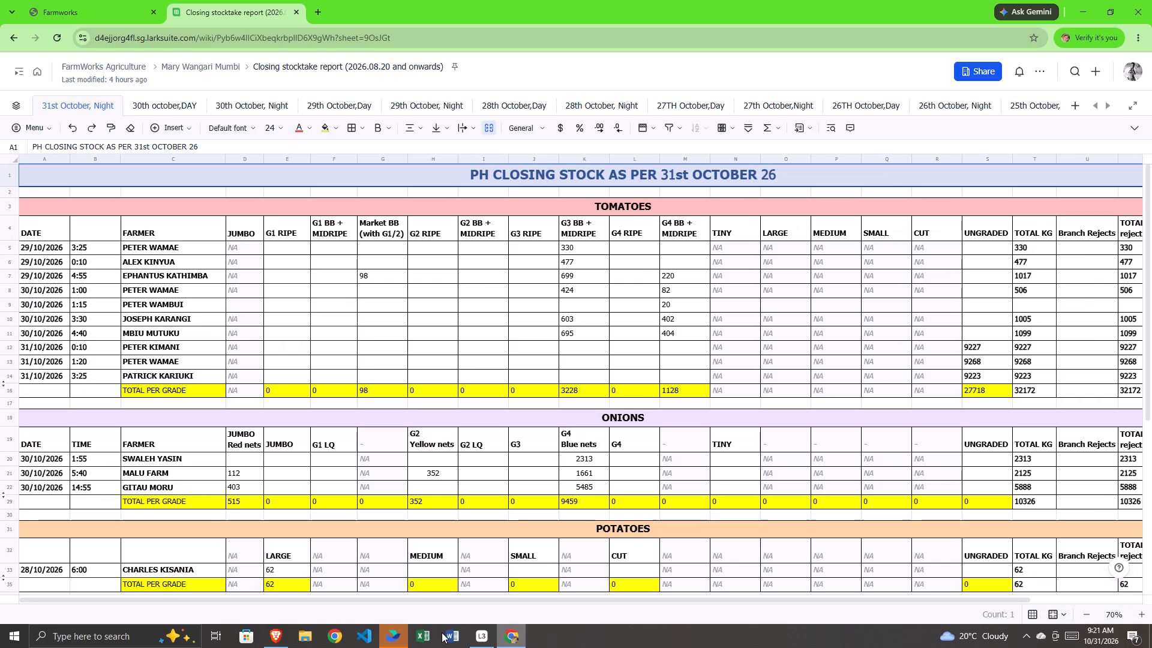
left_click(1088, 487)
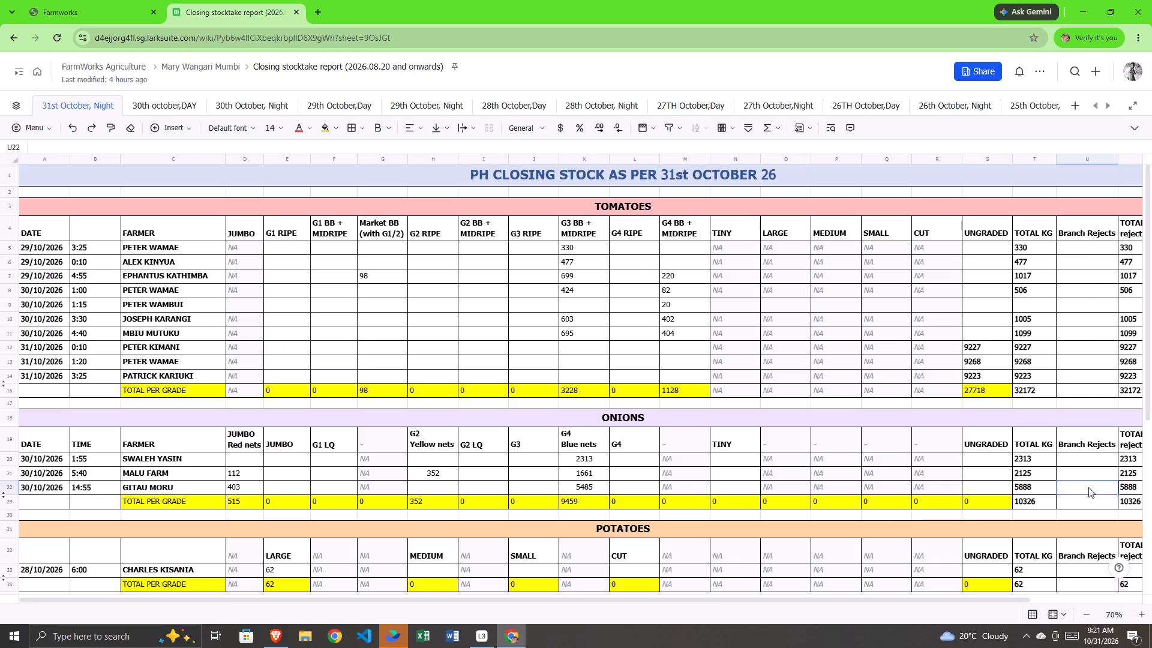
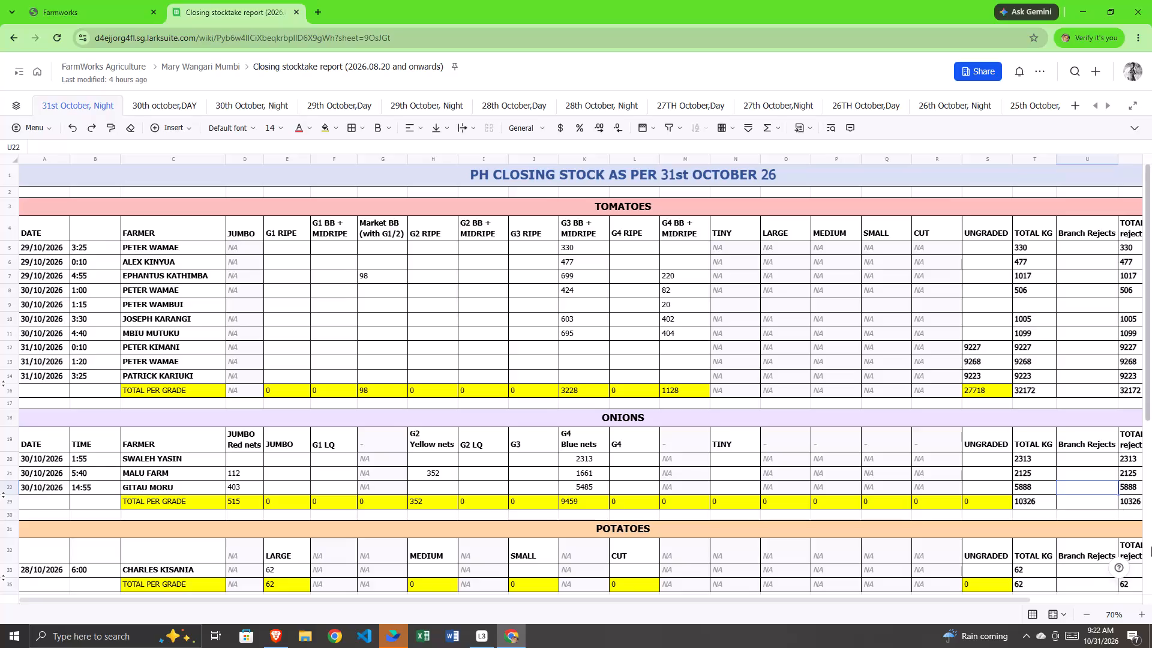
Select Malu Farm's G4 Blue nets quantity in the onions table to check its value.
left_click(584, 470)
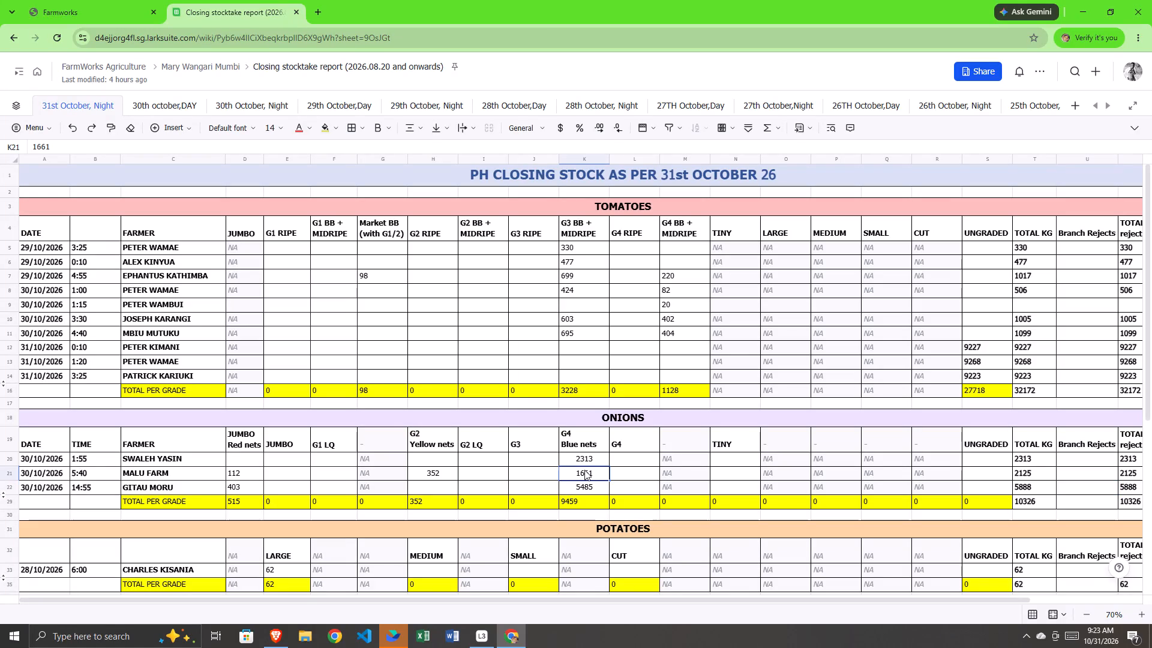
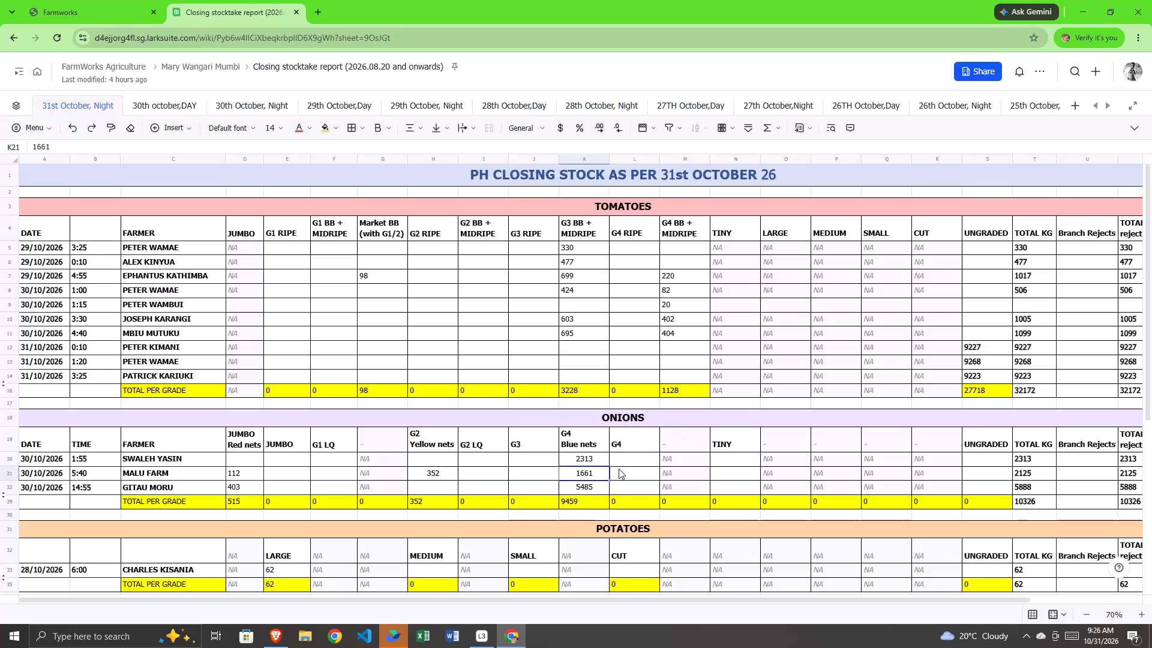
Review the potatoes, hohos, green tomatoes and rejects sections and the totals columns of the 31st October, Night sheet.
scroll(619, 469, "down", 1)
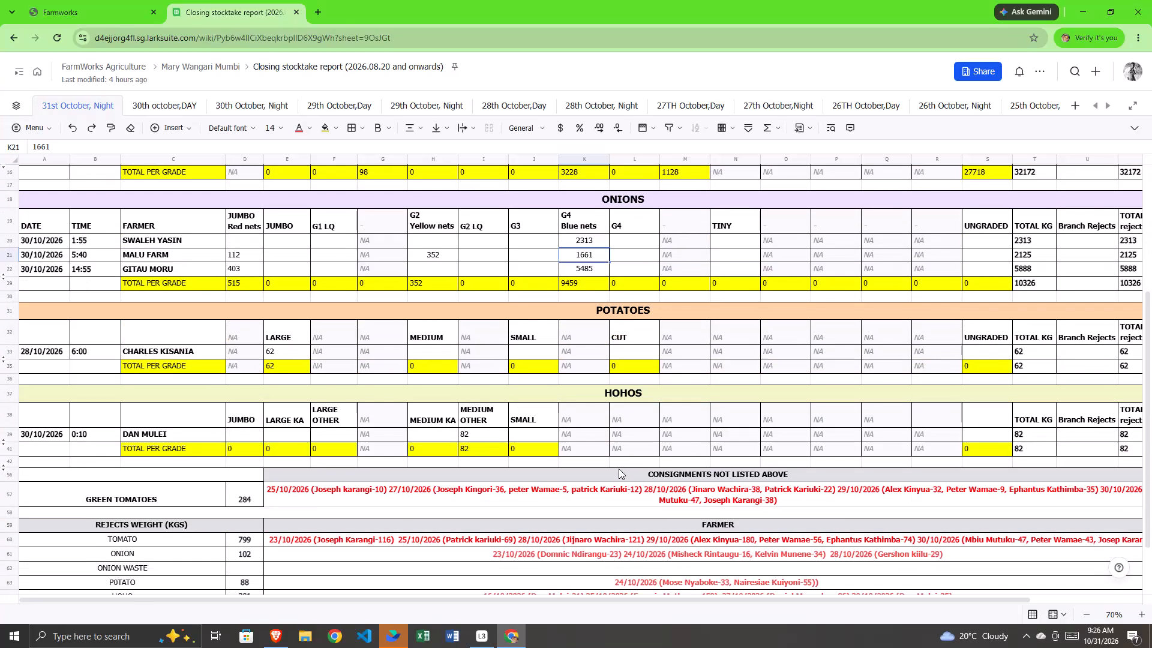
scroll(619, 469, "down", 2)
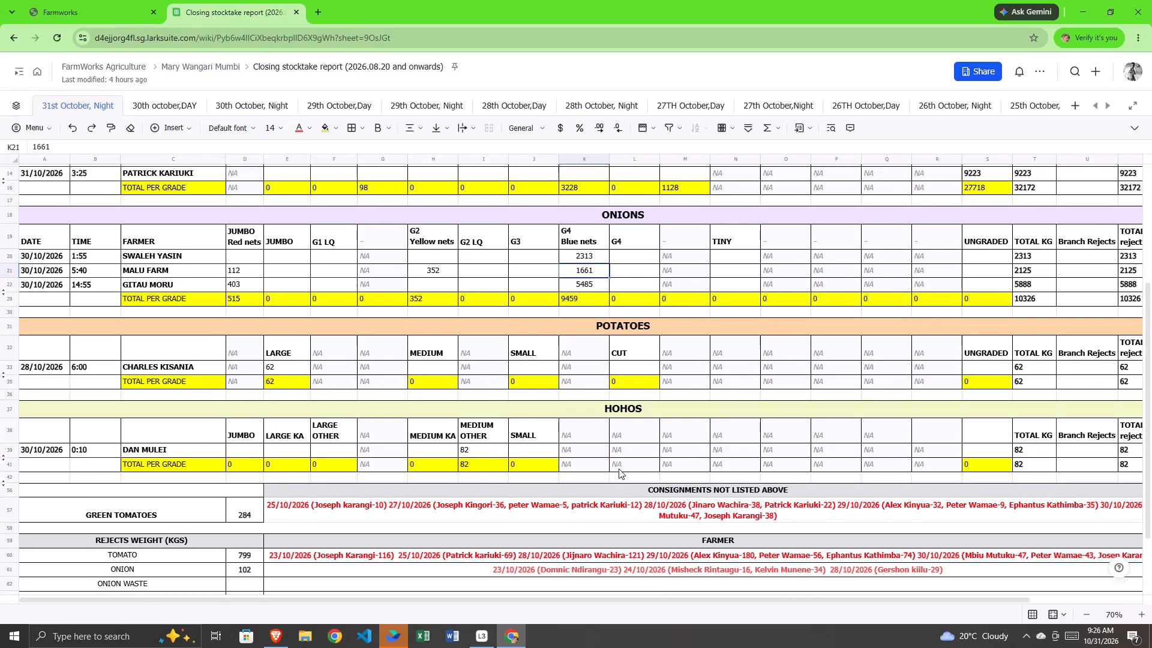
scroll(619, 469, "down", 1)
scroll(624, 457, "right", 2)
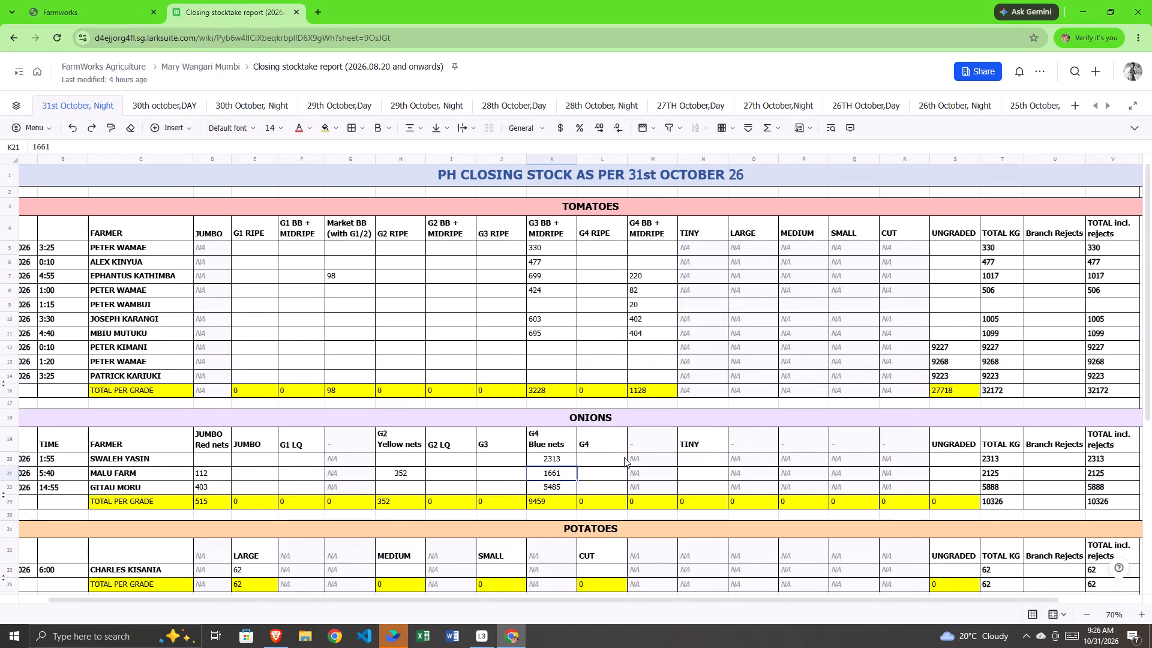
scroll(624, 457, "right", 2)
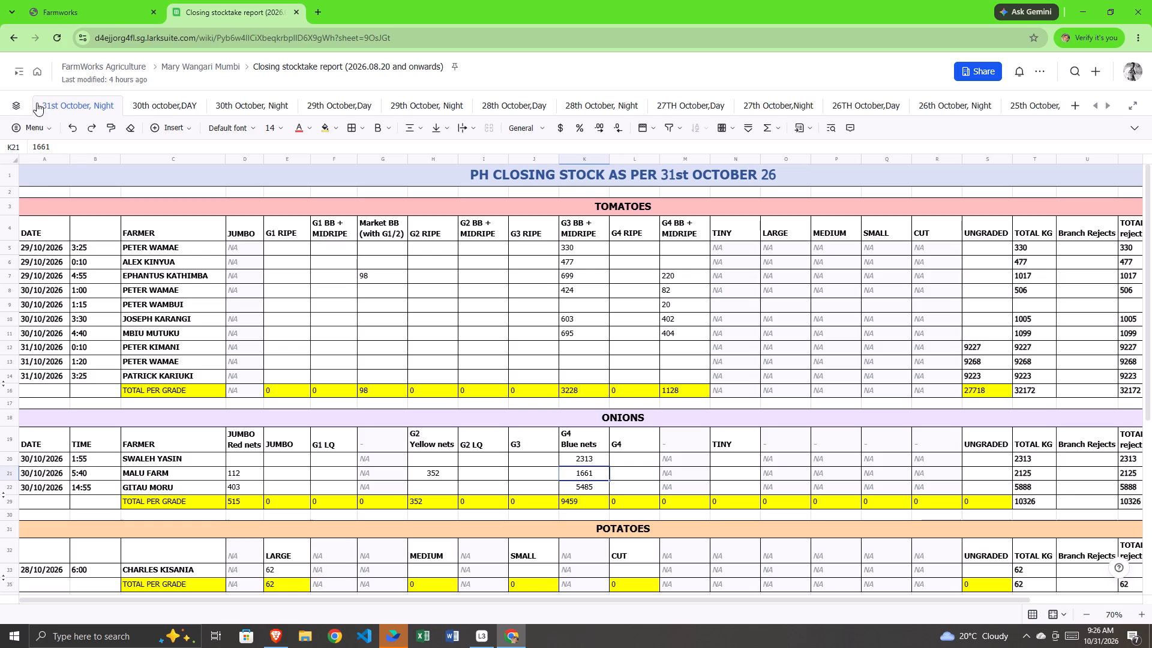
Duplicate the 31st October, Night sheet and place the copy ahead of the original as the first sheet.
right_click(71, 108)
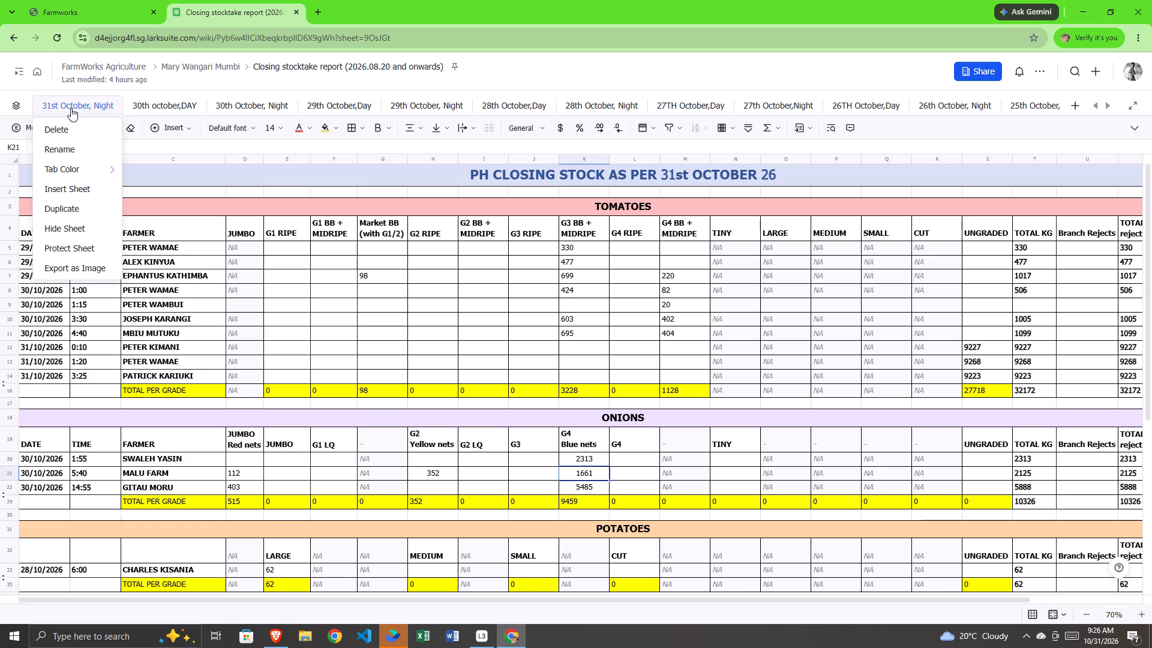
left_click(75, 207)
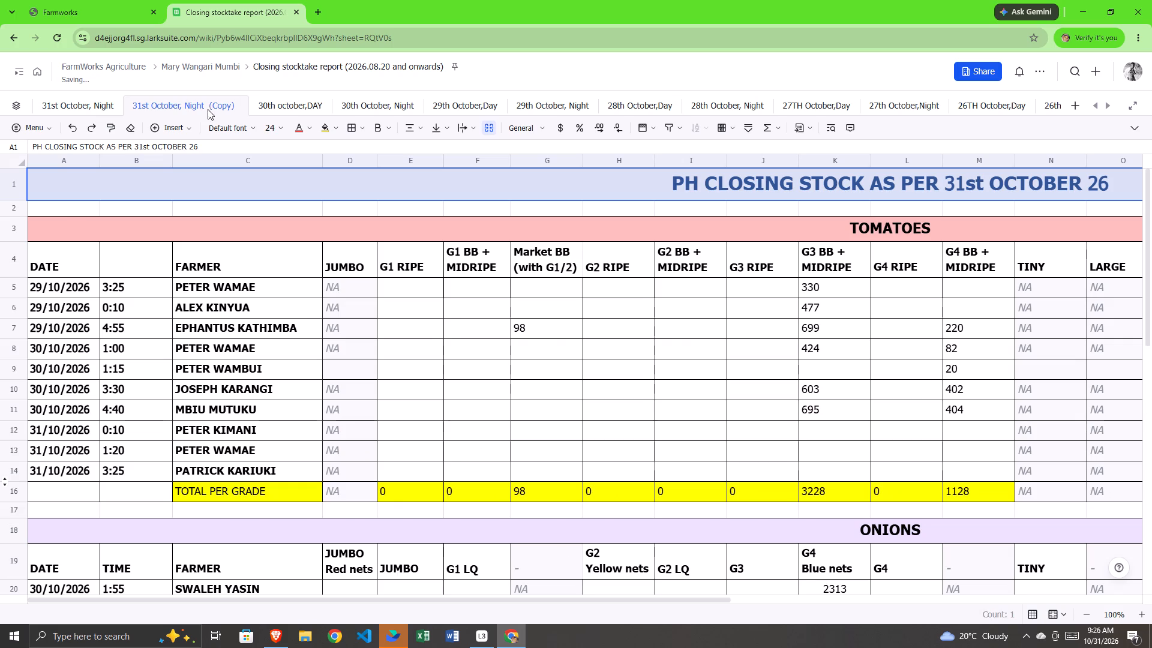
left_click_drag(206, 109, 126, 101)
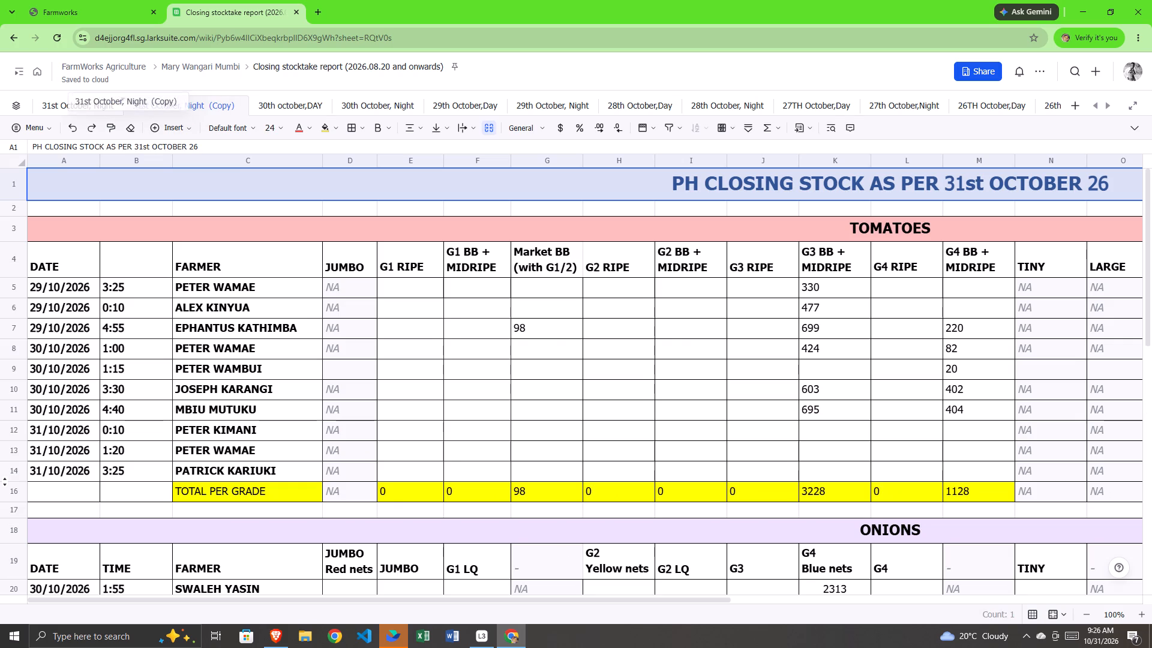
left_click_drag(126, 101, 117, 101)
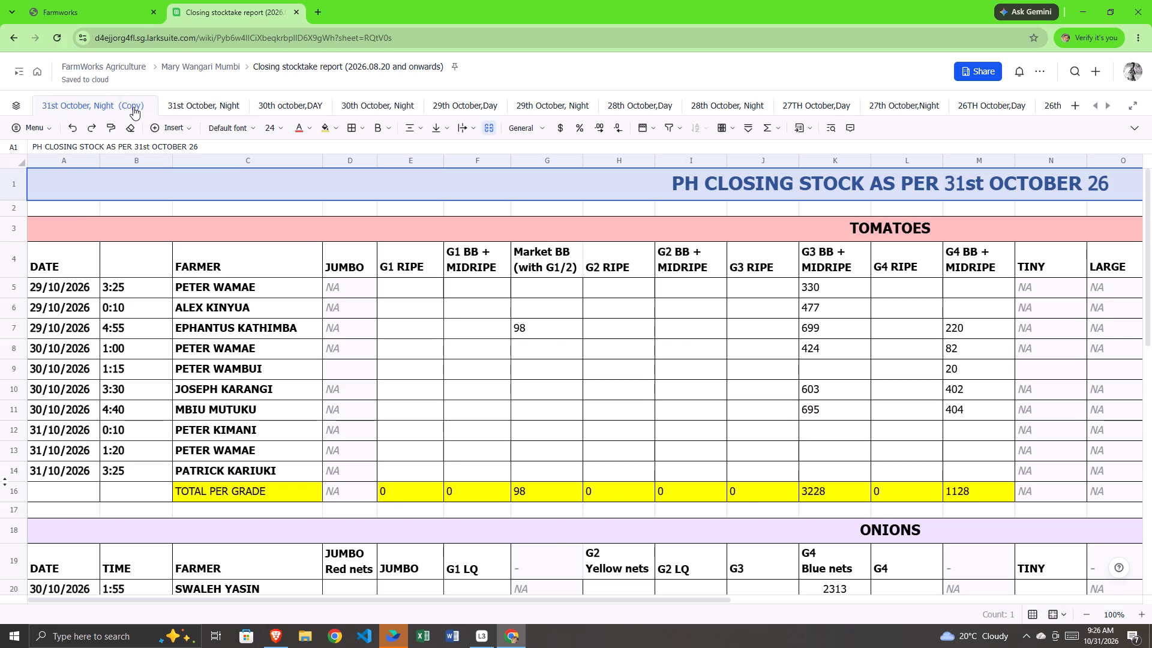
Rename the copied sheet to "31st October, Day".
right_click(133, 107)
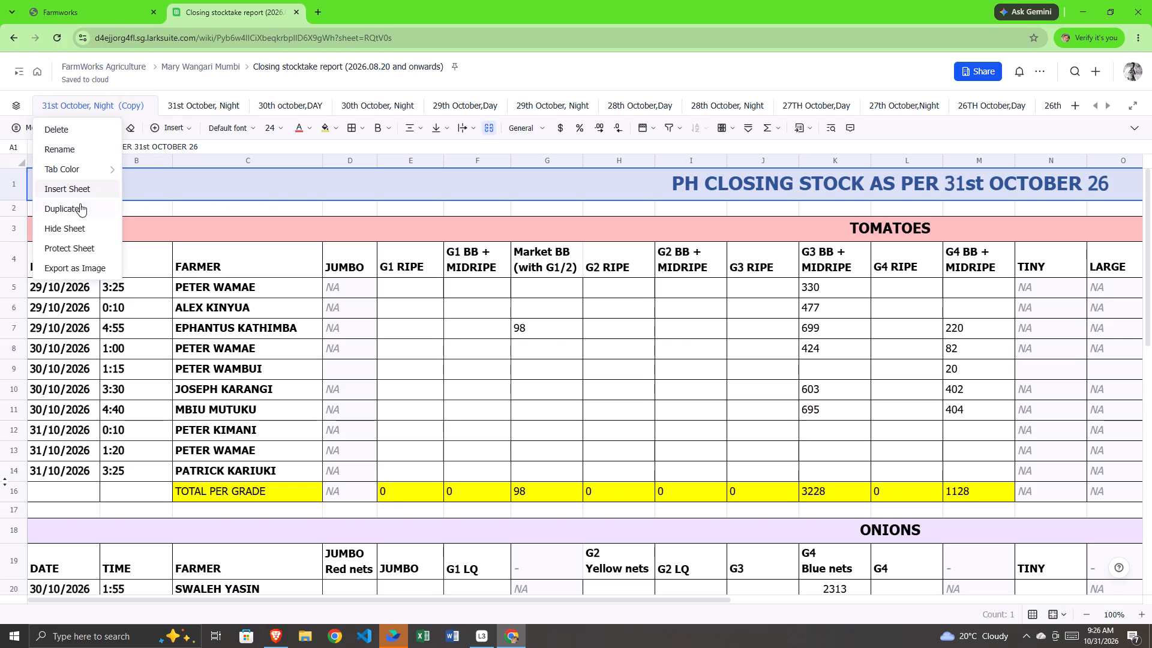
left_click(66, 156)
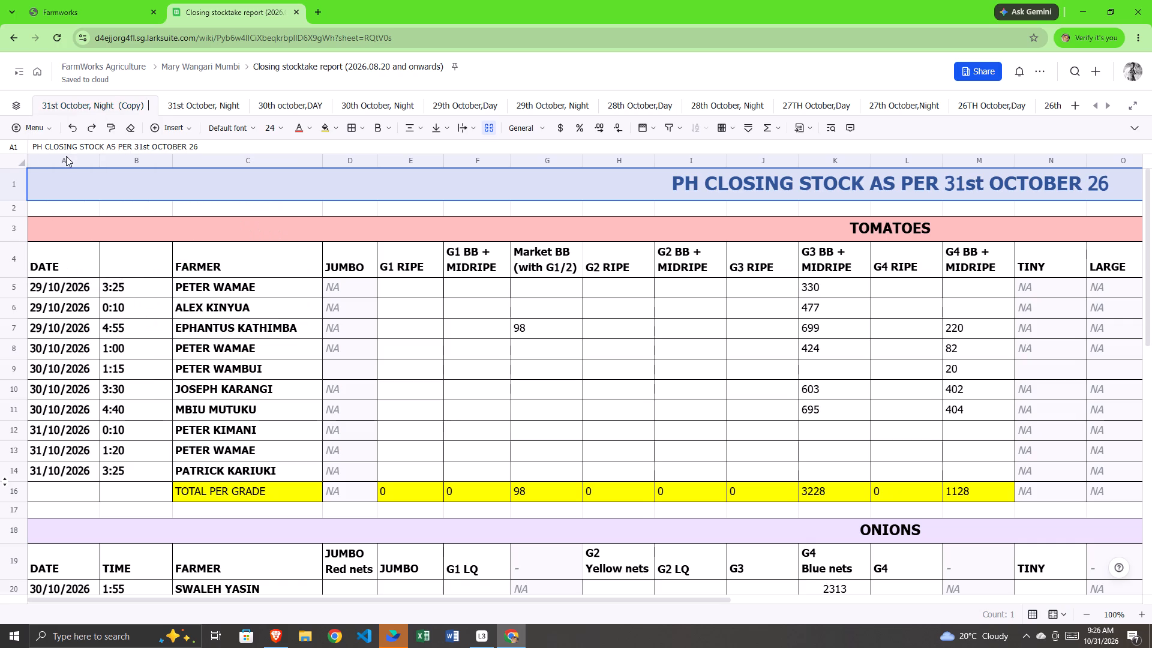
left_click(145, 109)
key("BackSpace")
key("BackSpace")
key("BackSpace")
key("BackSpace")
key("BackSpace")
key("BackSpace")
key("BackSpace")
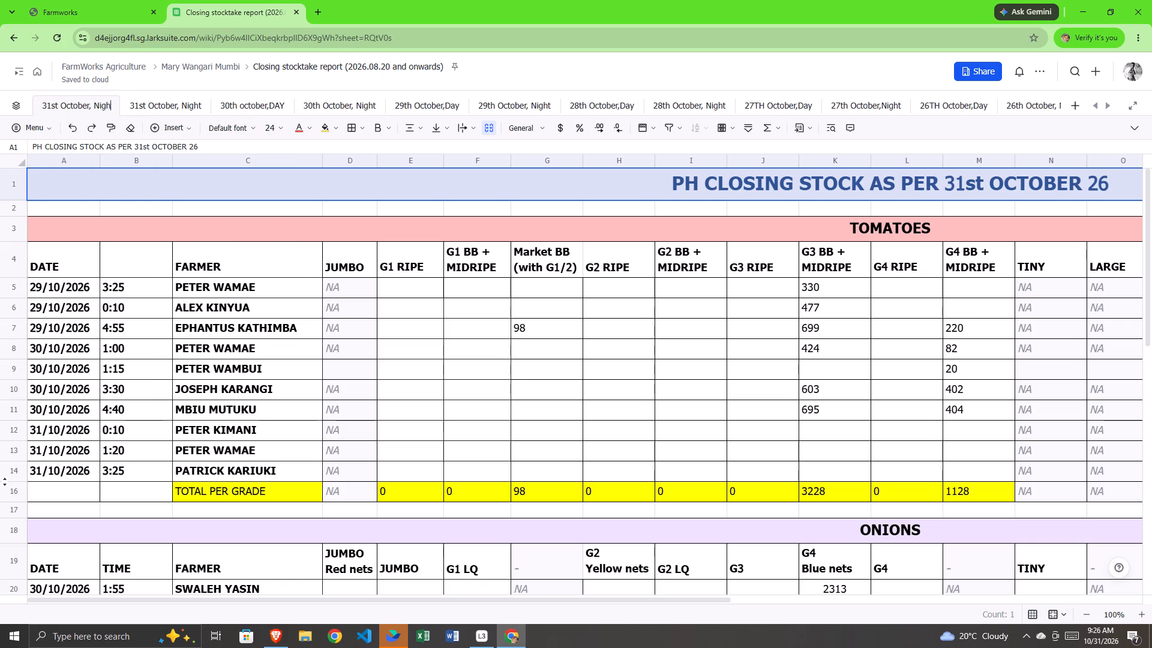
key("BackSpace")
key("BackSpace")
key("BackSpace")
key("BackSpace")
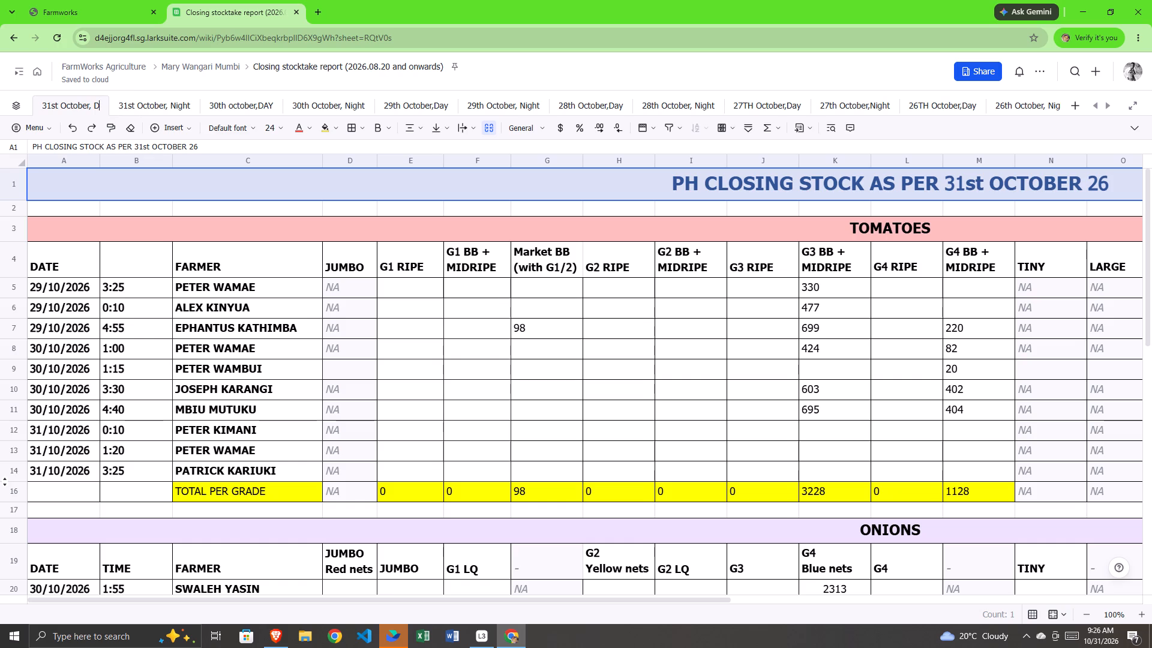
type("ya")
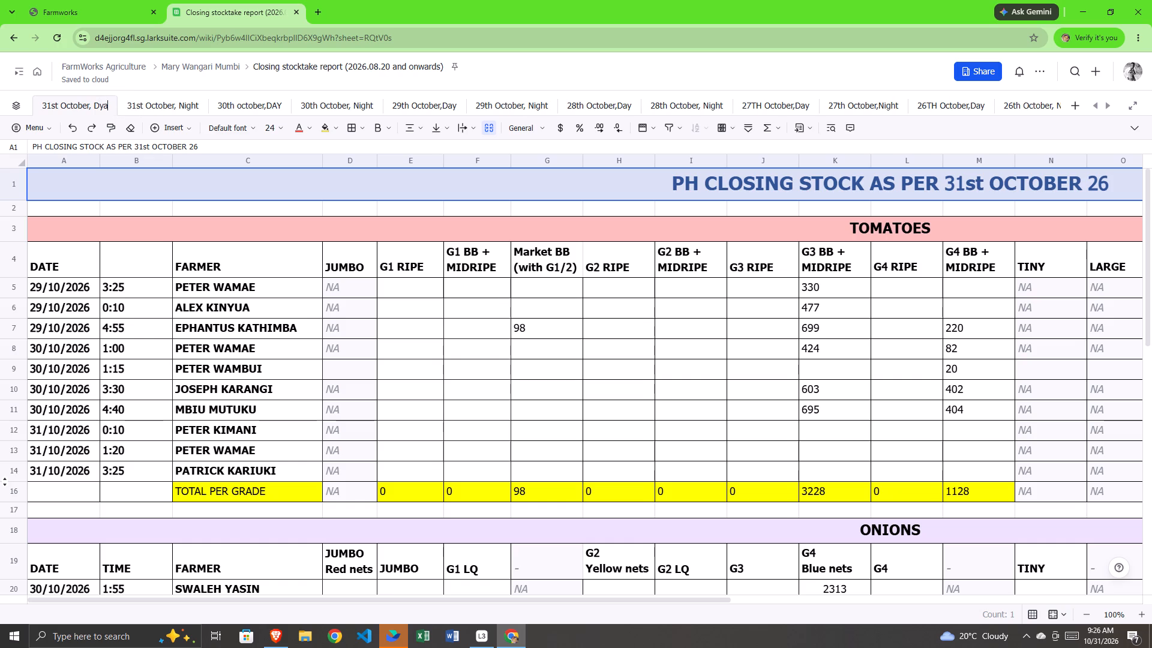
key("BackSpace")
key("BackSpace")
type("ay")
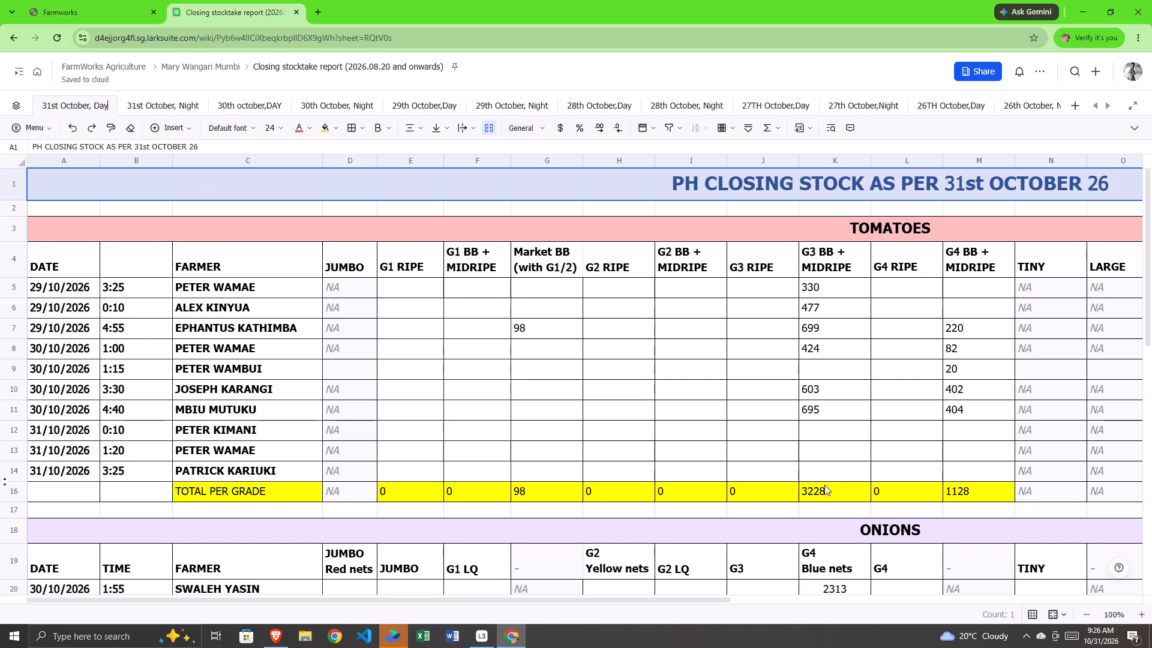
Examine the tomato entries on the 31st October, Day sheet, including the 30/10/2026 4:40 row.
triple_click(1090, 615)
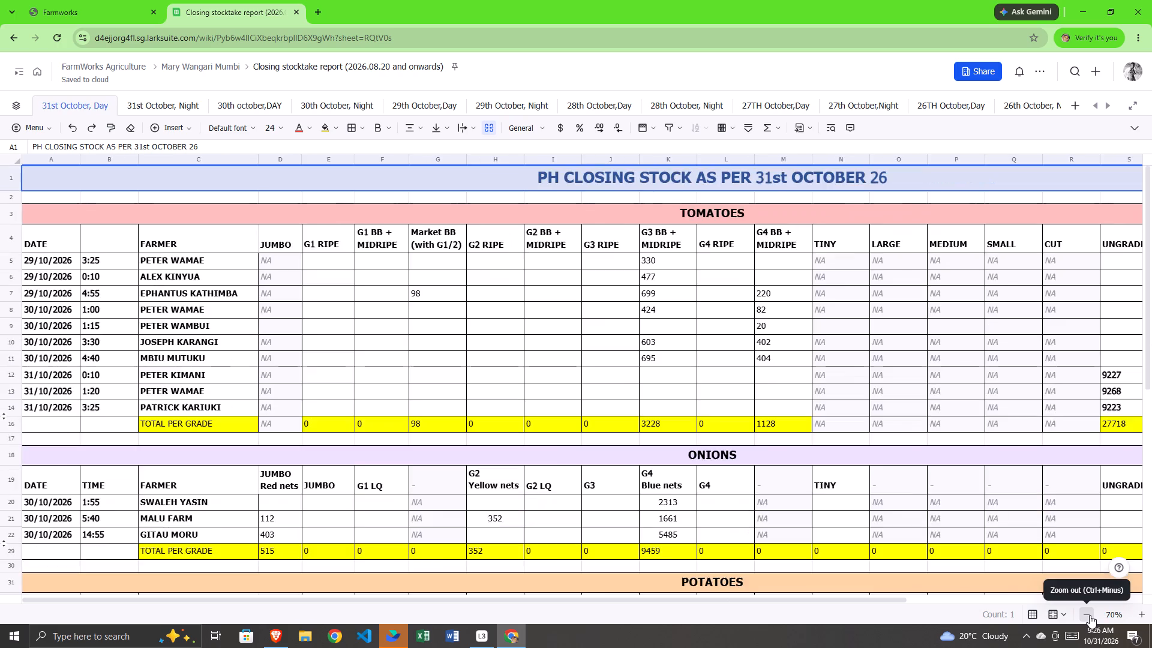
left_click(1090, 615)
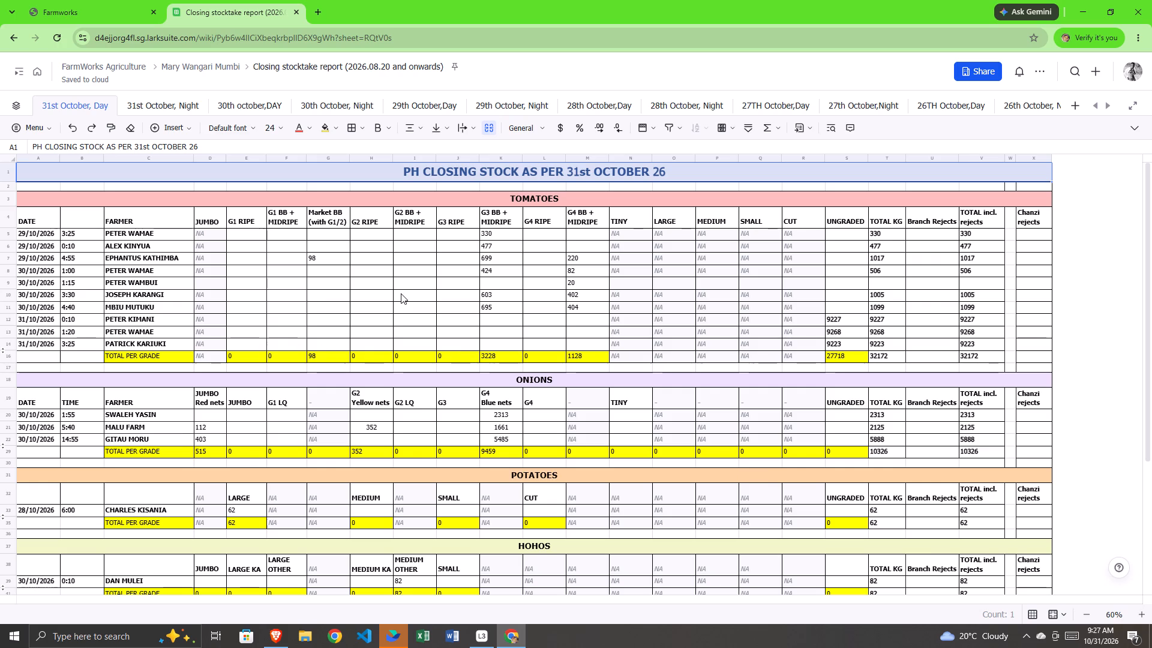
scroll(401, 293, "right", 1)
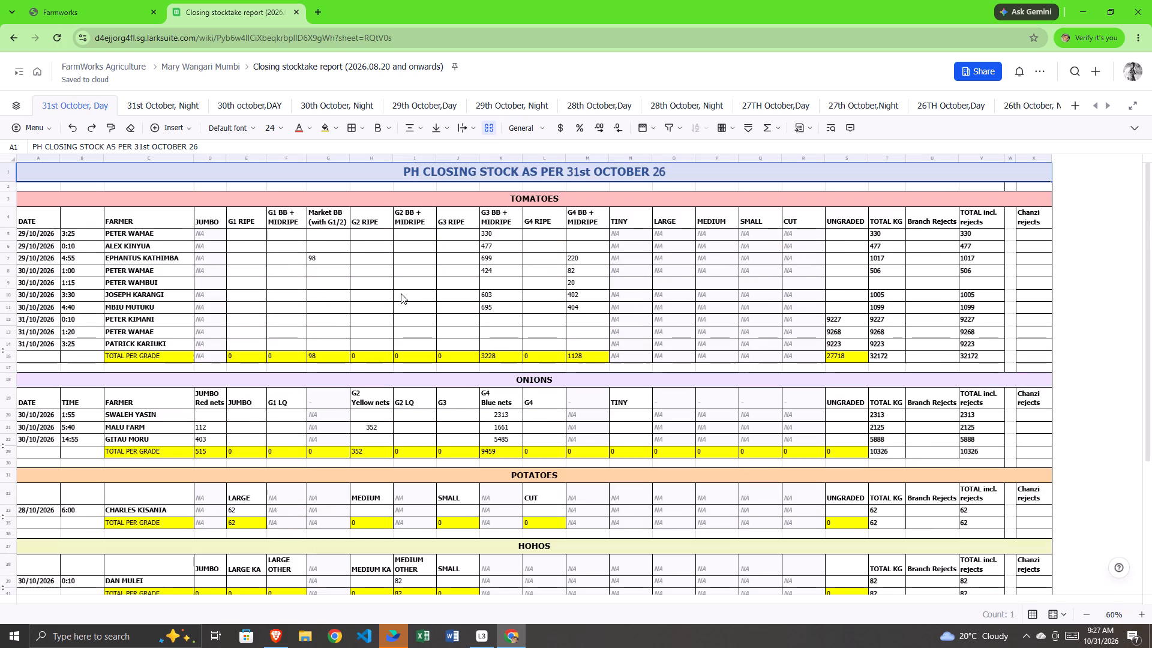
left_click(245, 232)
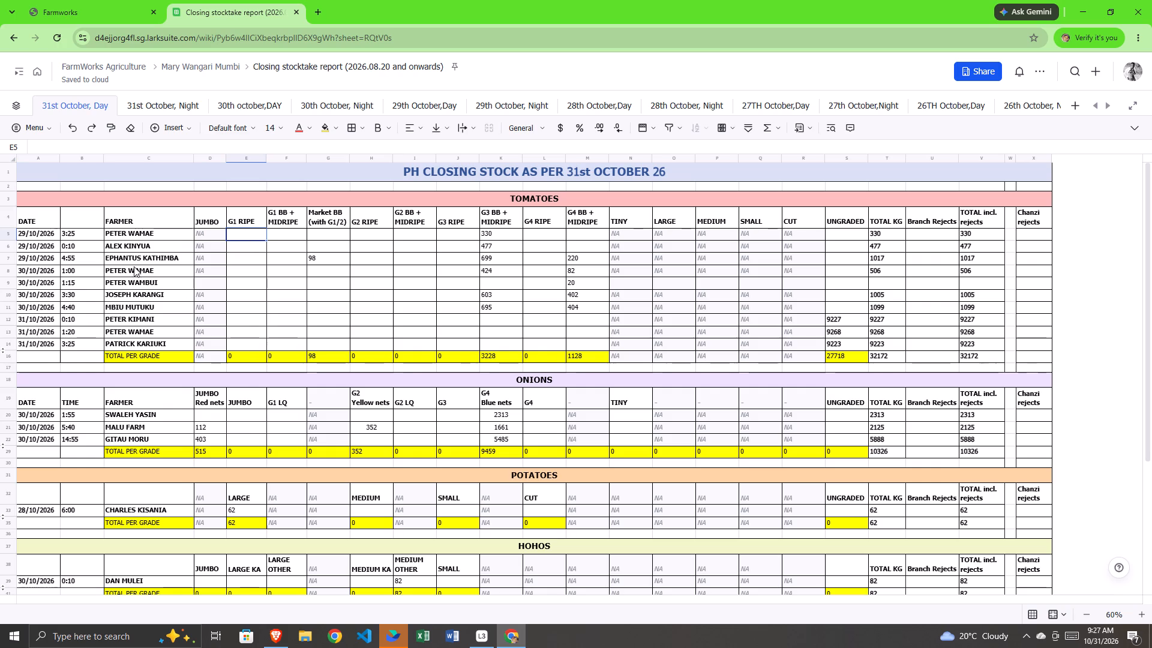
left_click(237, 309)
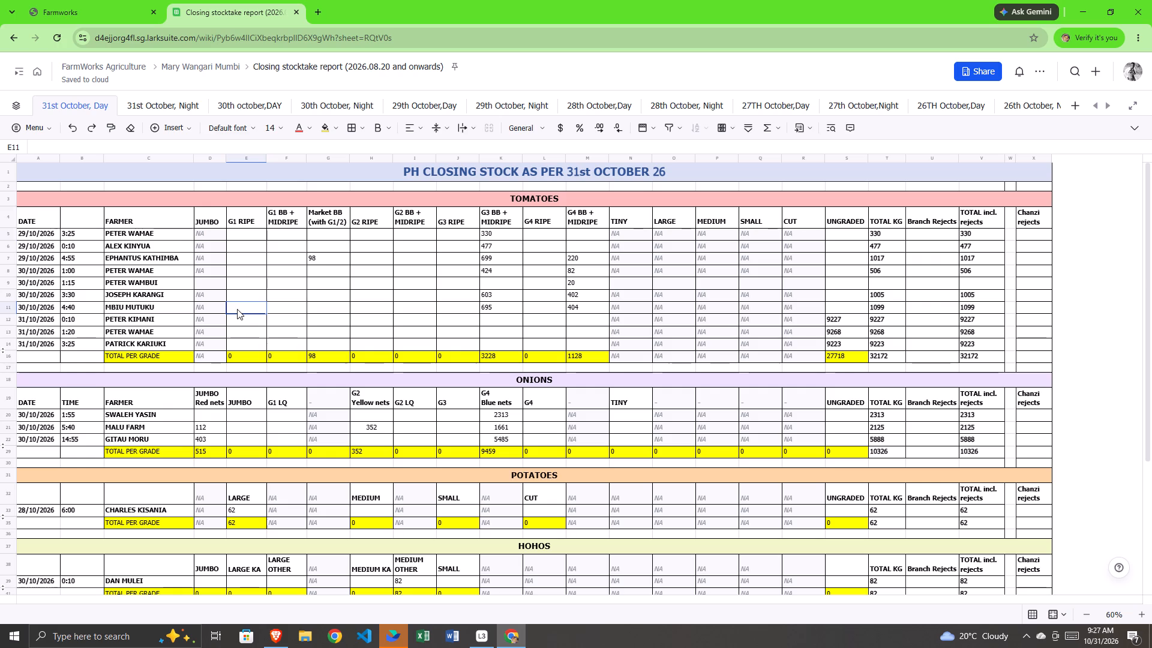
Open the FarmWorks Packhouse App in a new browser tab and close the intake details to show the full intakes list.
left_click(71, 7)
left_click(325, 11)
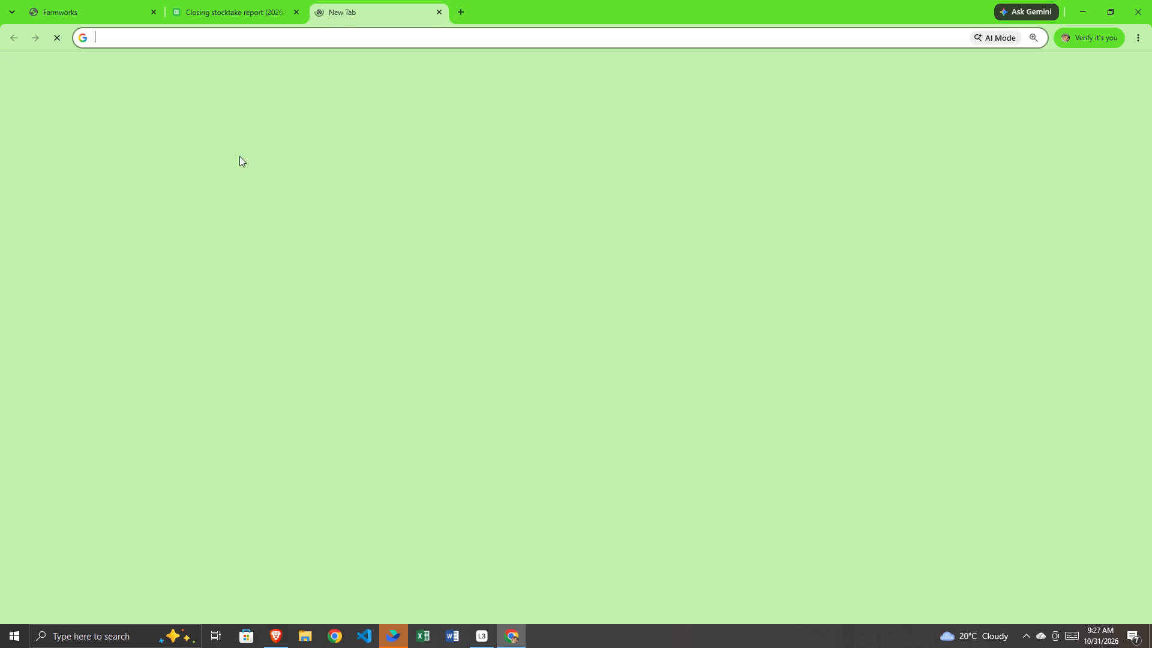
left_click(277, 412)
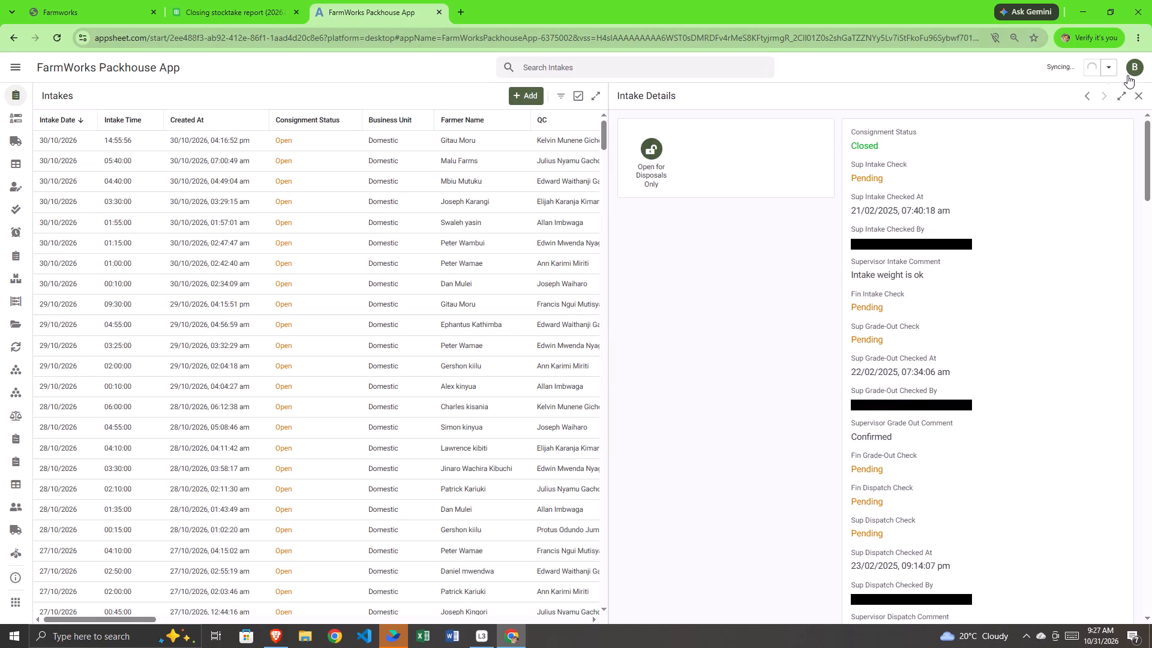
left_click(1138, 96)
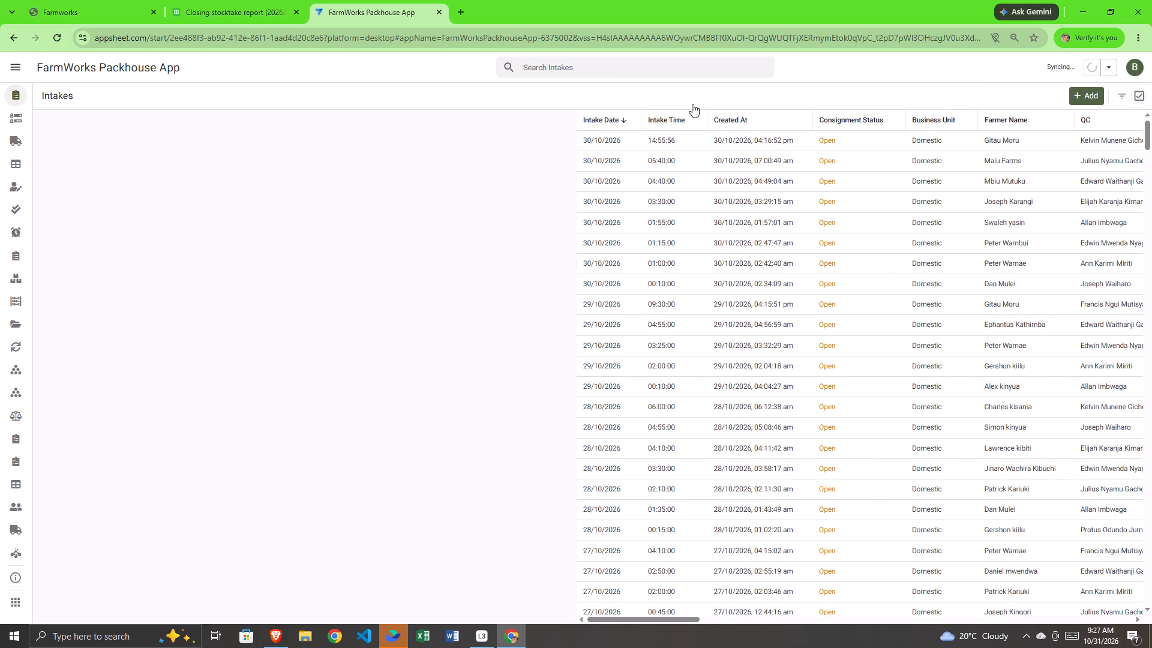
Search the intakes by name for the farmer of the 30/10/2026 4:40 tomato consignment.
left_click(551, 68)
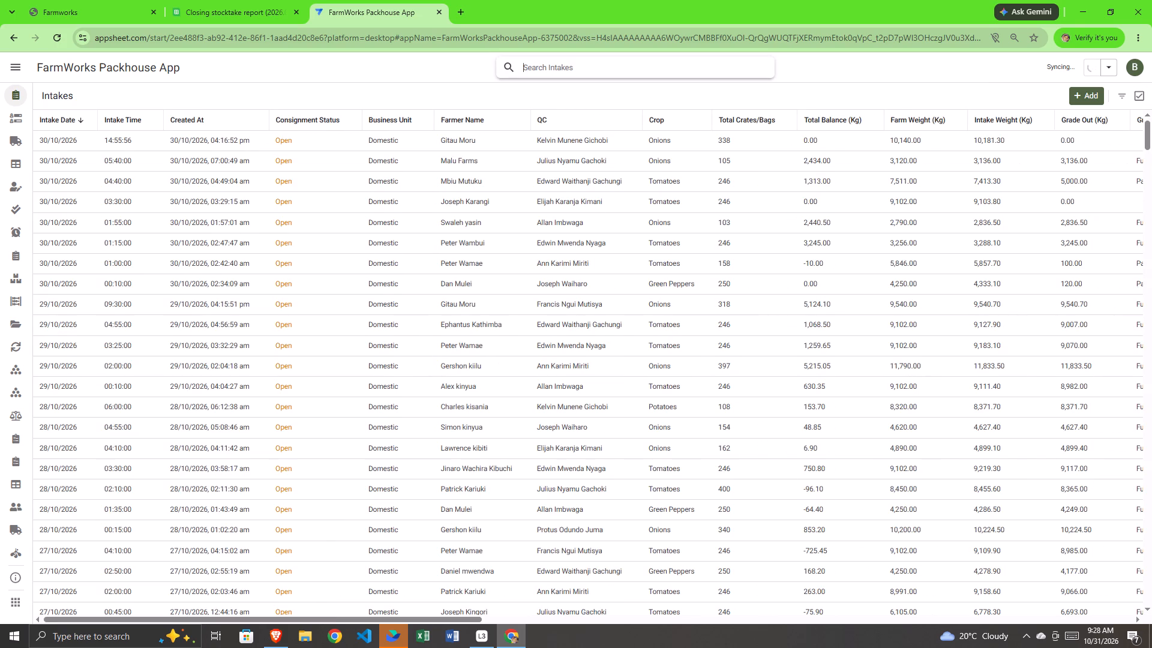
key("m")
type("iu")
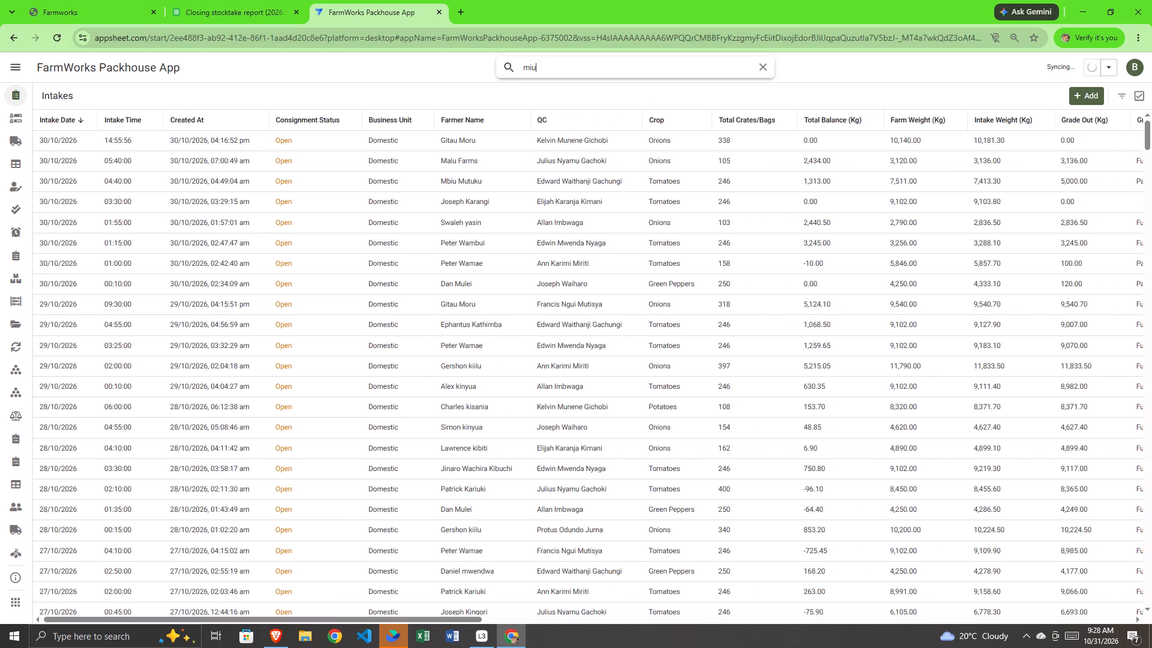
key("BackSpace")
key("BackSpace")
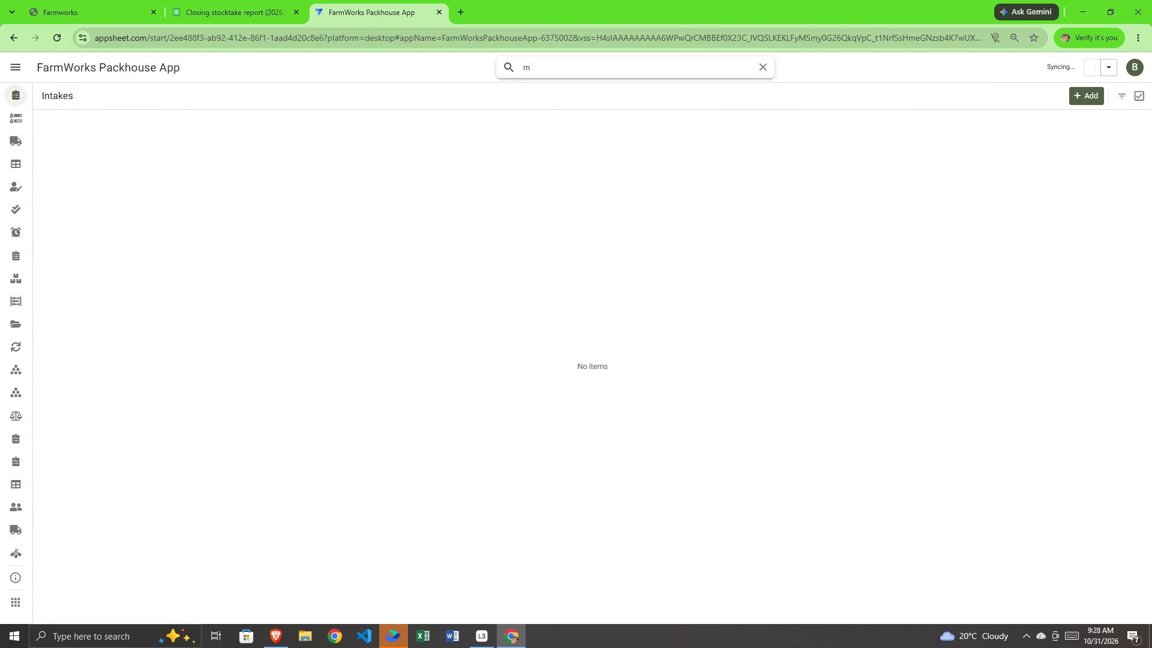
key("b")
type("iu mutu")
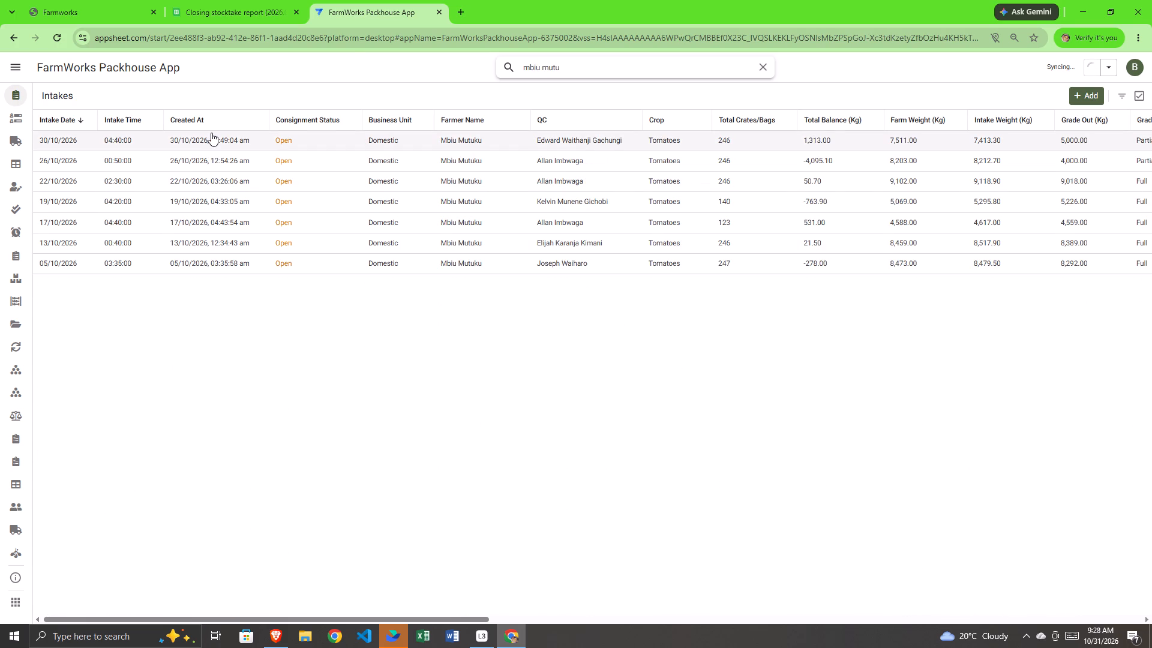
In the closing stocktake report's 30/10/2026 4:40 tomatoes row, set G4 BB + MIDRIPE to 403 and G3 BB + MIDRIPE to 691.
left_click(214, 4)
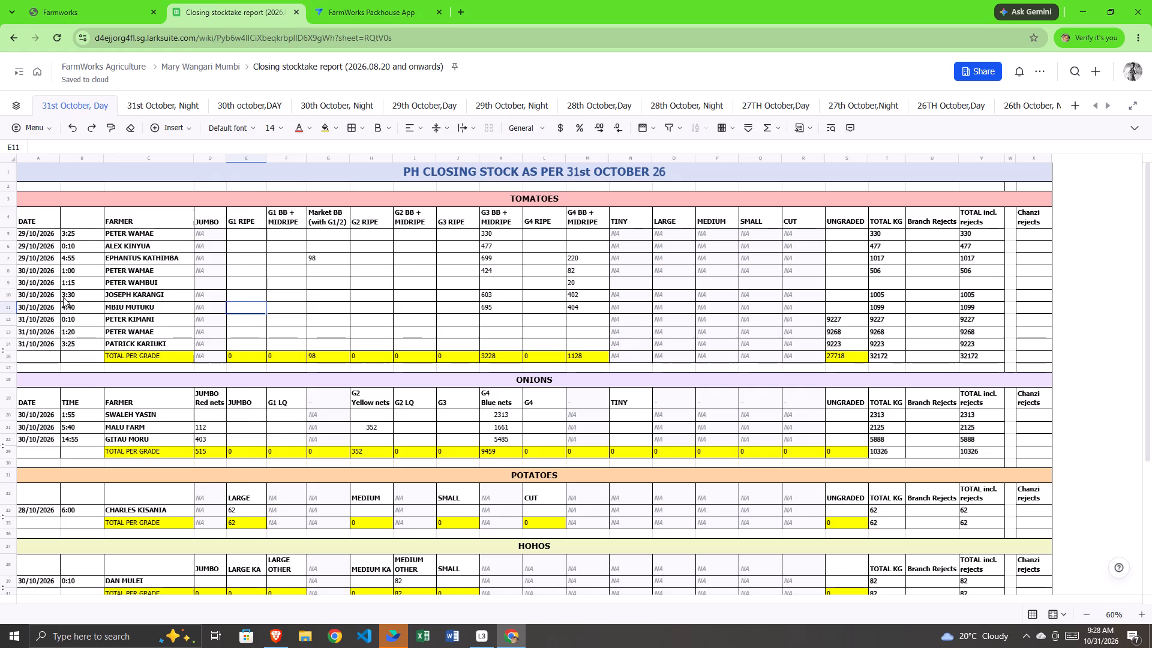
left_click(256, 309)
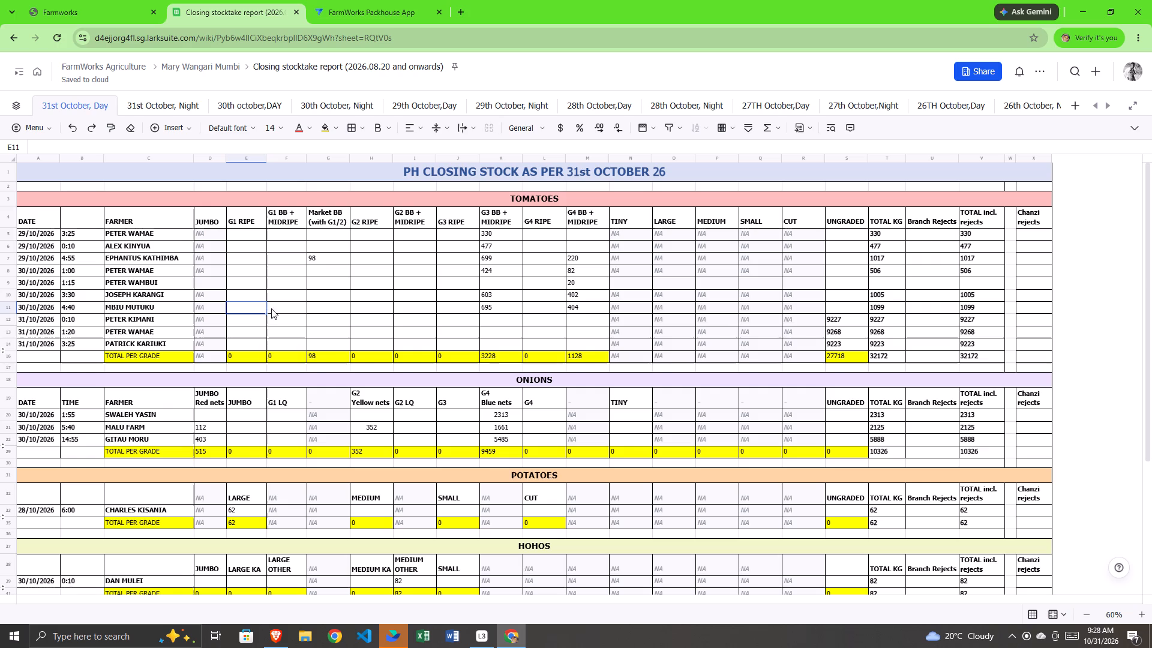
left_click(486, 307)
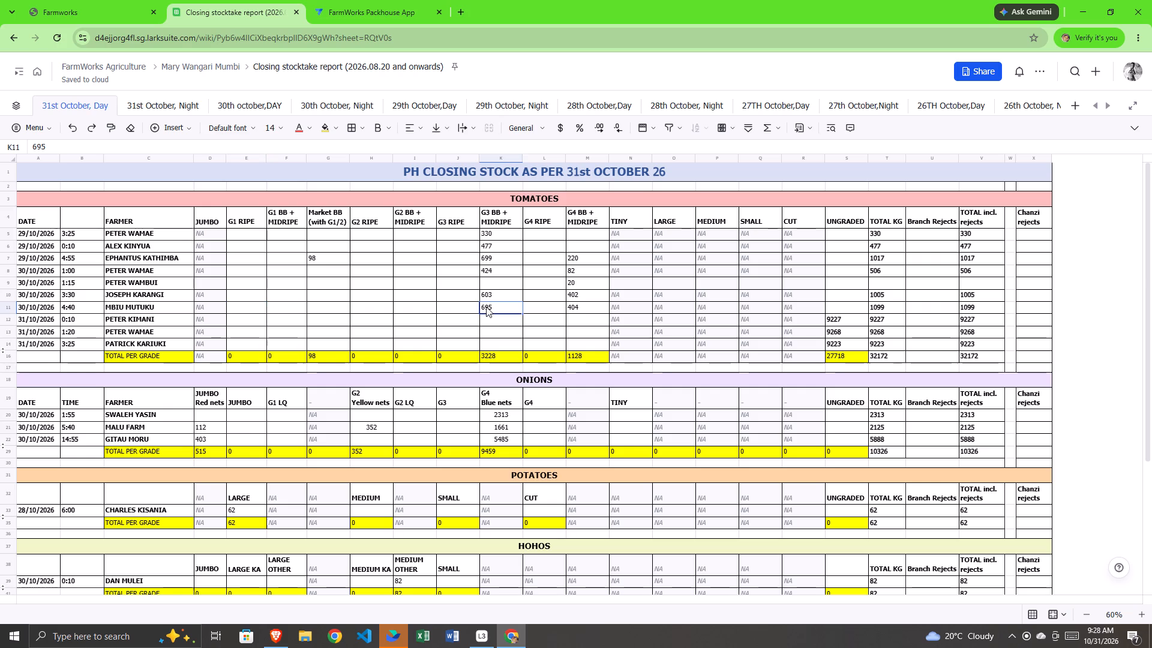
left_click(573, 309)
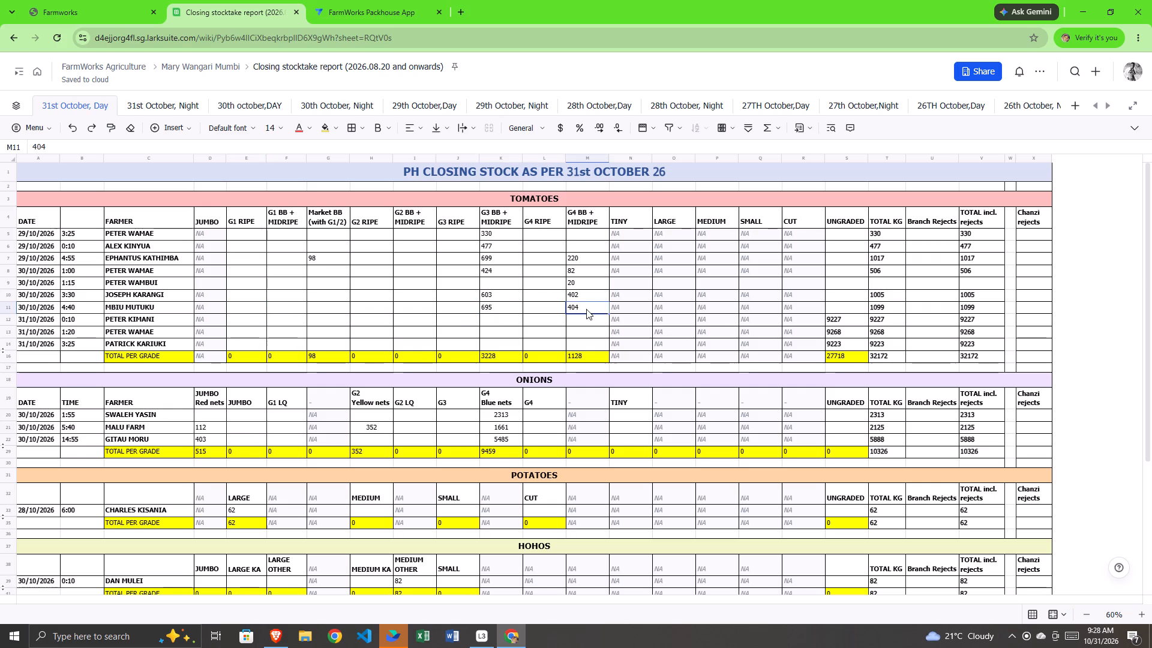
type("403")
left_click(496, 304)
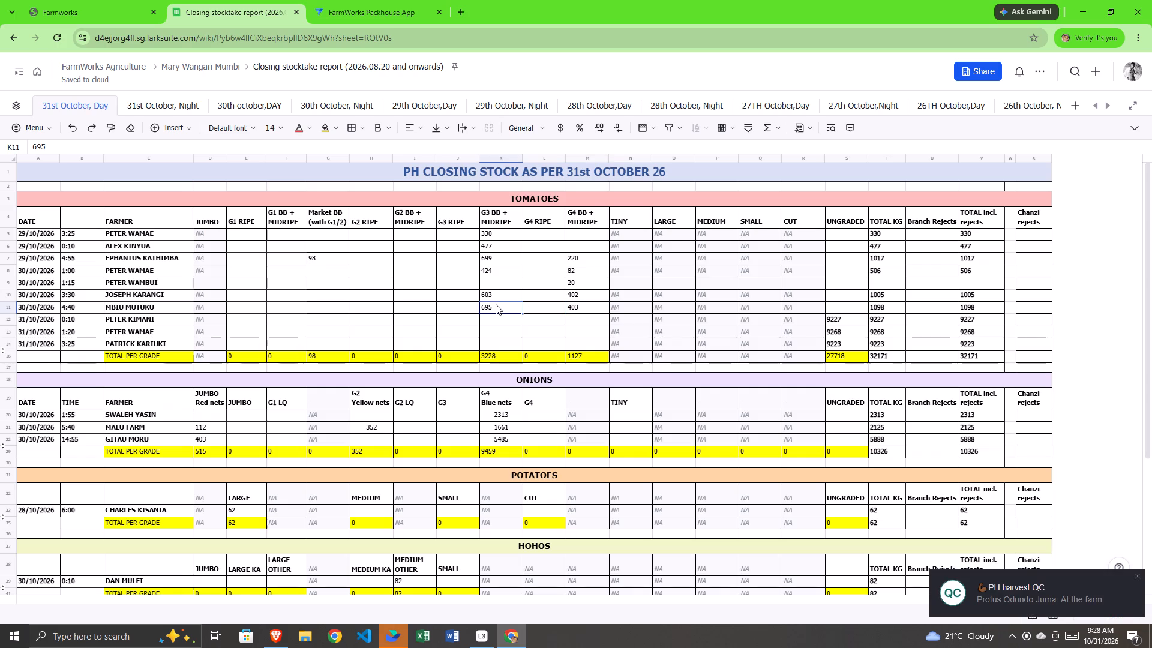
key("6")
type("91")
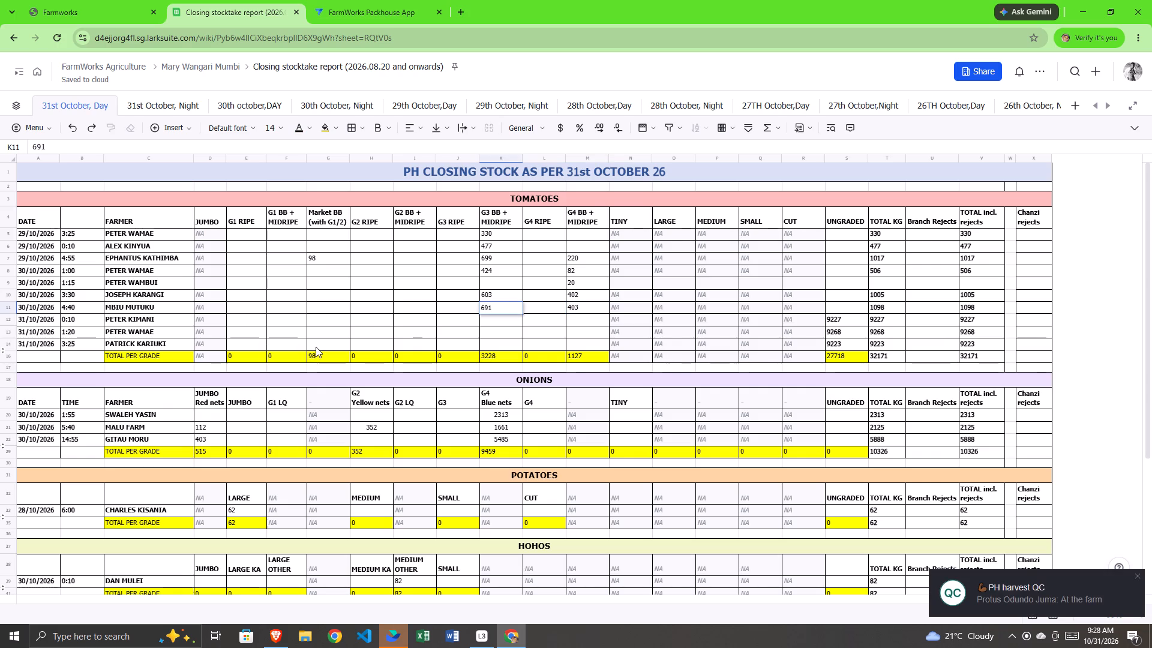
Enter 0 in each grade from G1 RIPE through G3 RIPE in the 30/10/2026 4:40 tomatoes row.
left_click(248, 305)
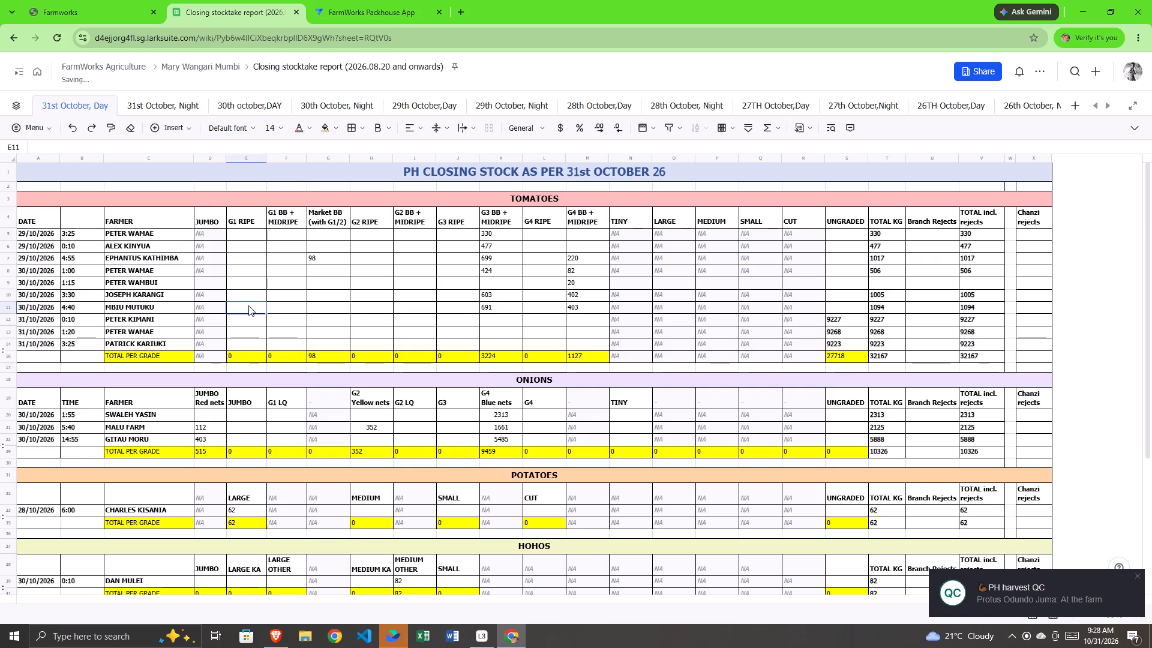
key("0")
key("Right")
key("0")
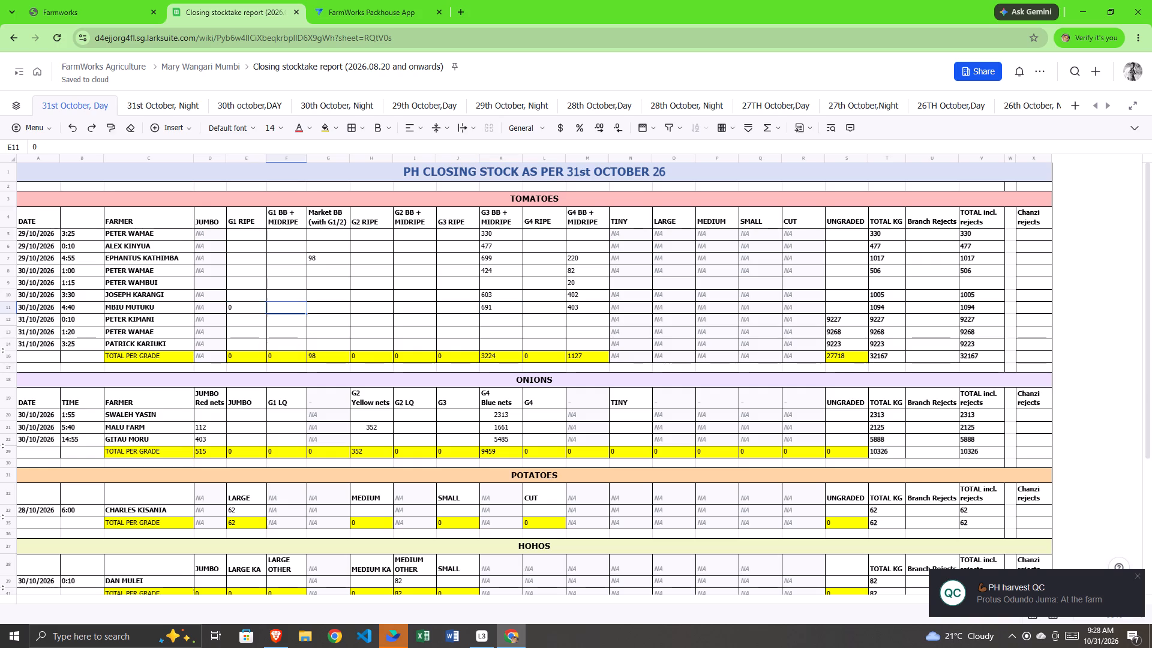
key("Right")
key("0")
key("Right")
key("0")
key("Right")
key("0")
key("Right")
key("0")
key("Right")
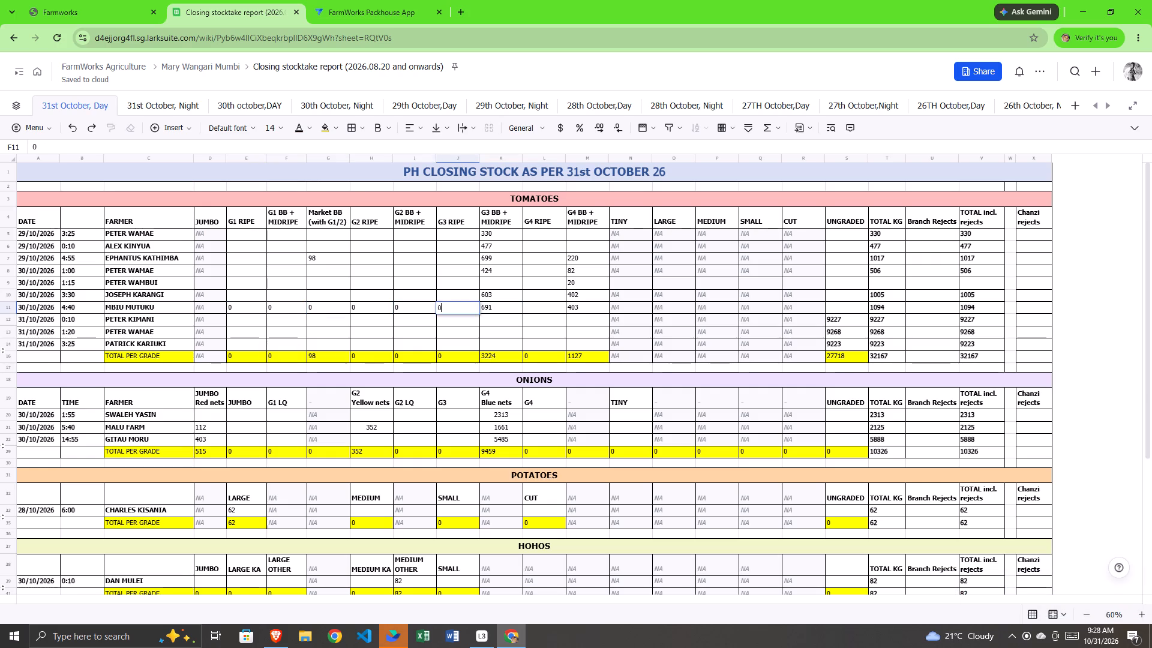
Enter 0 for G4 RIPE and UNGRADED in the 30/10/2026 4:40 tomatoes row.
key("Right")
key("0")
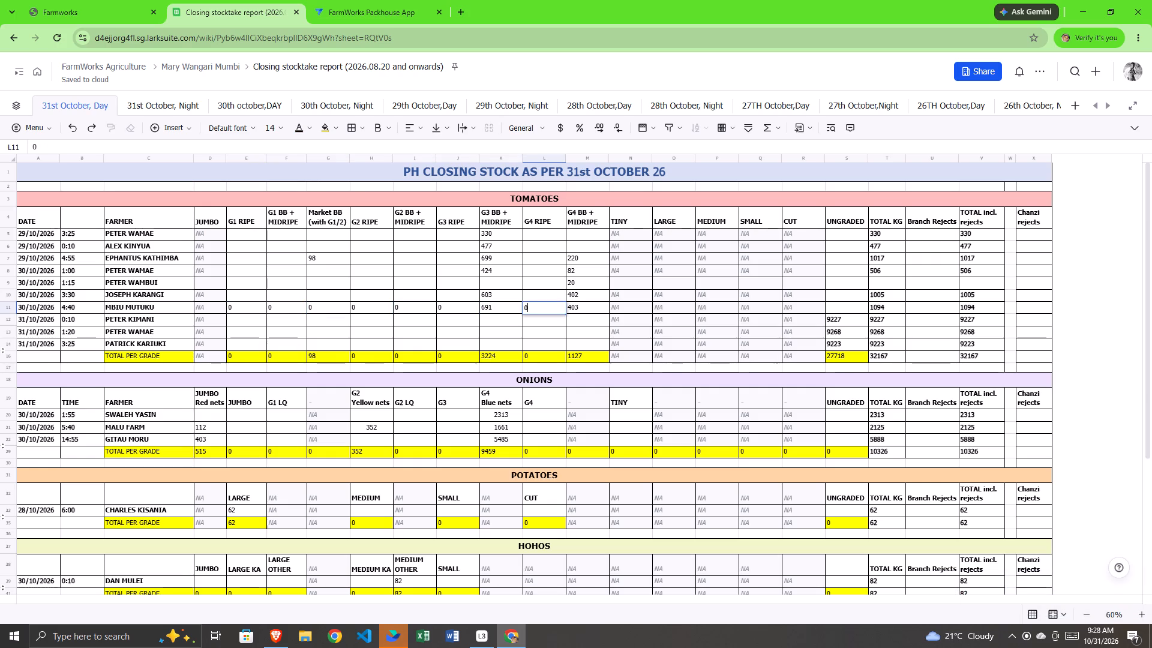
left_click(854, 311)
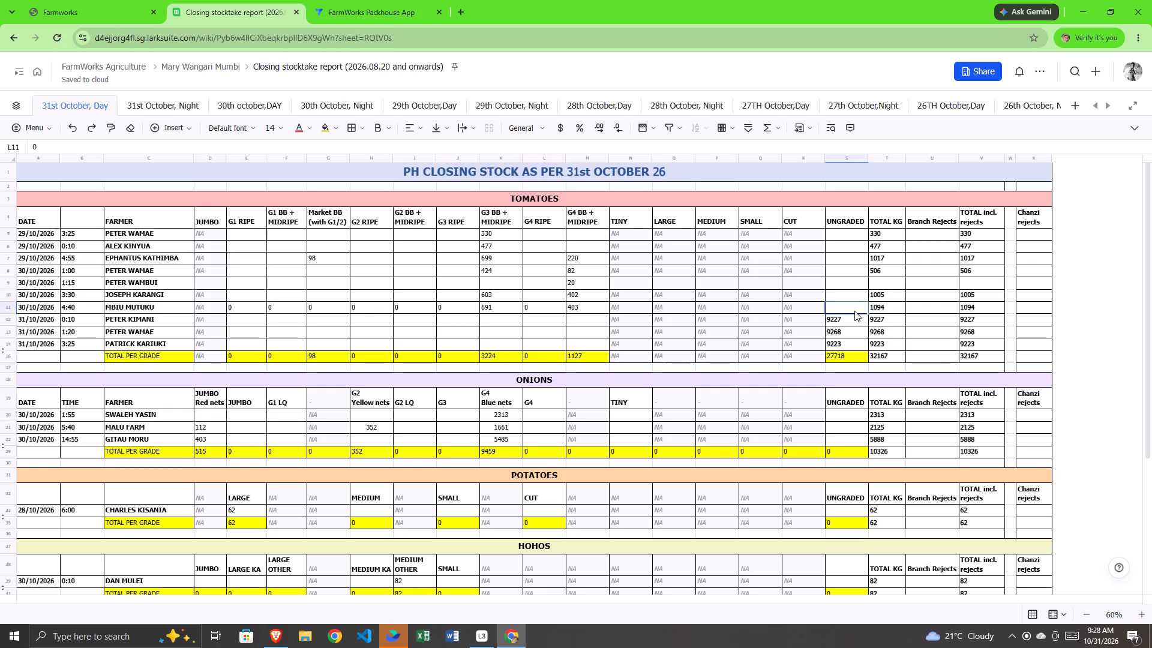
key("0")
In the 29/10/2026 4:55 tomatoes row, set G3 BB + MIDRIPE to 700, G4 BB + MIDRIPE to 260 and Market BB to 60.
left_click(244, 259)
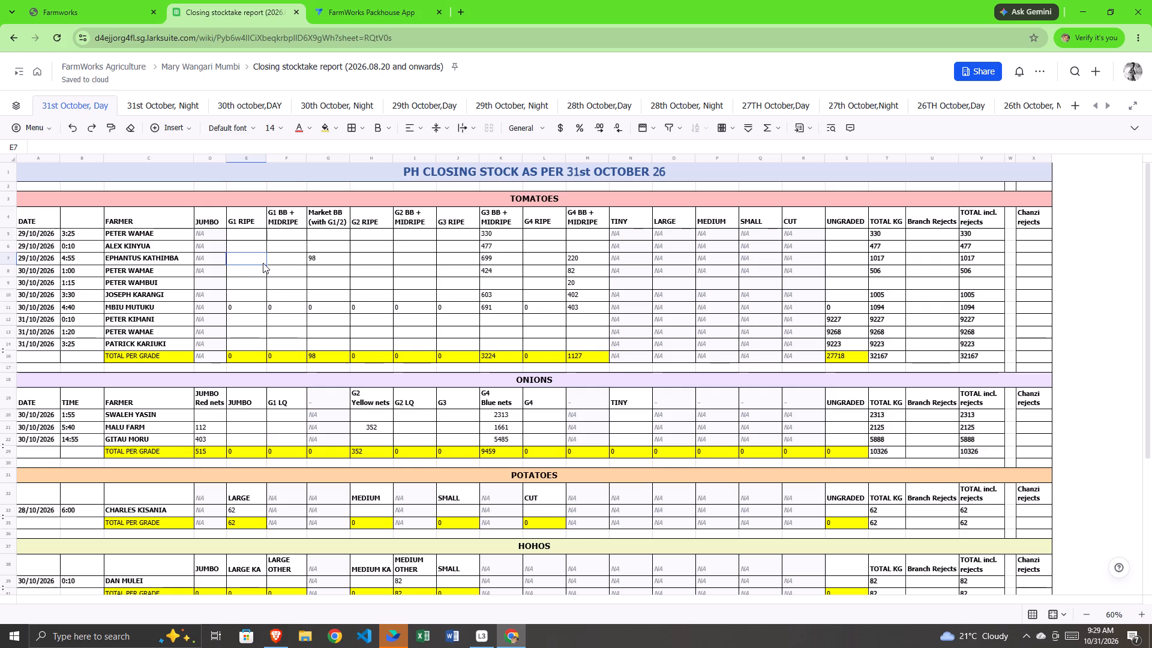
left_click(500, 260)
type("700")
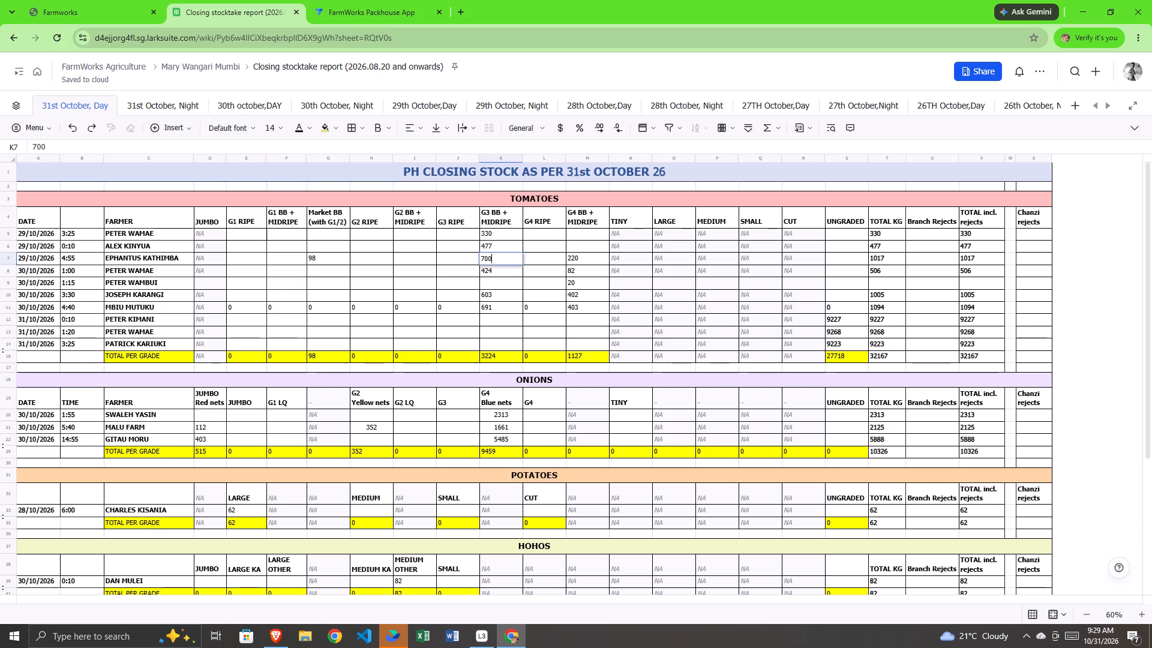
left_click(579, 257)
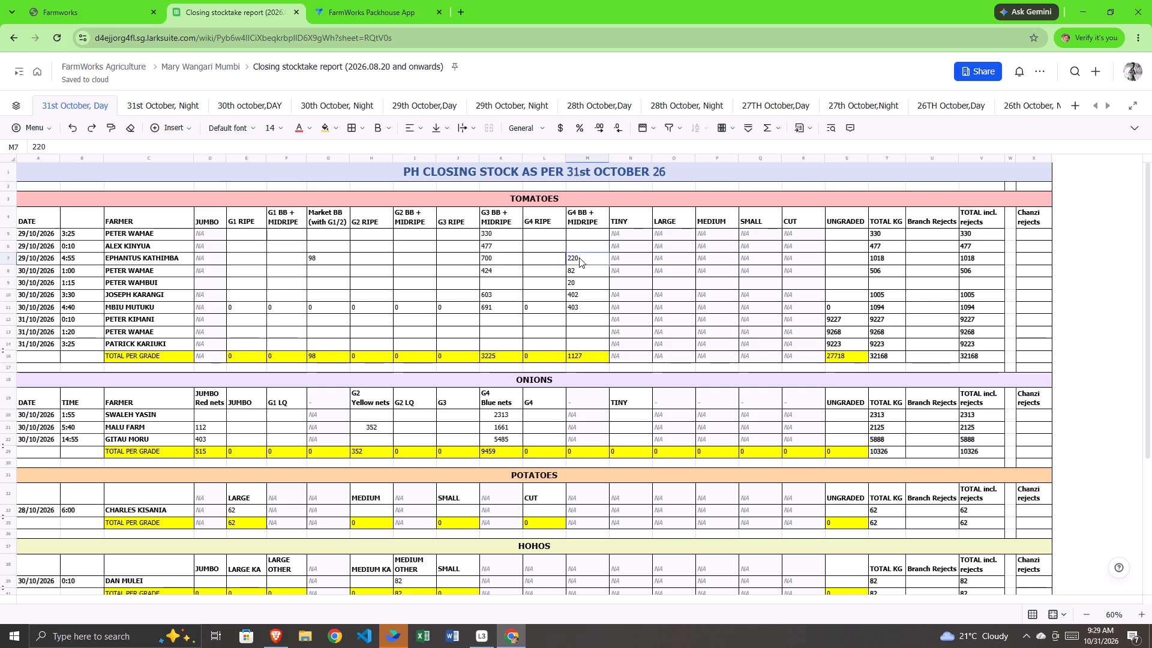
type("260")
left_click(314, 259)
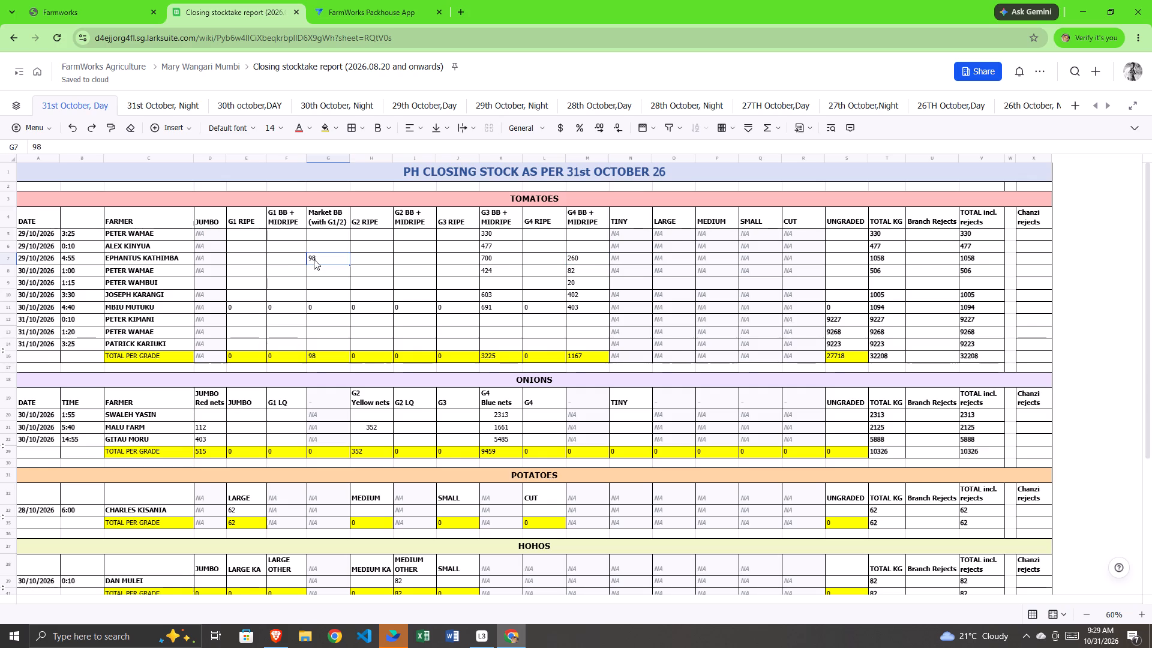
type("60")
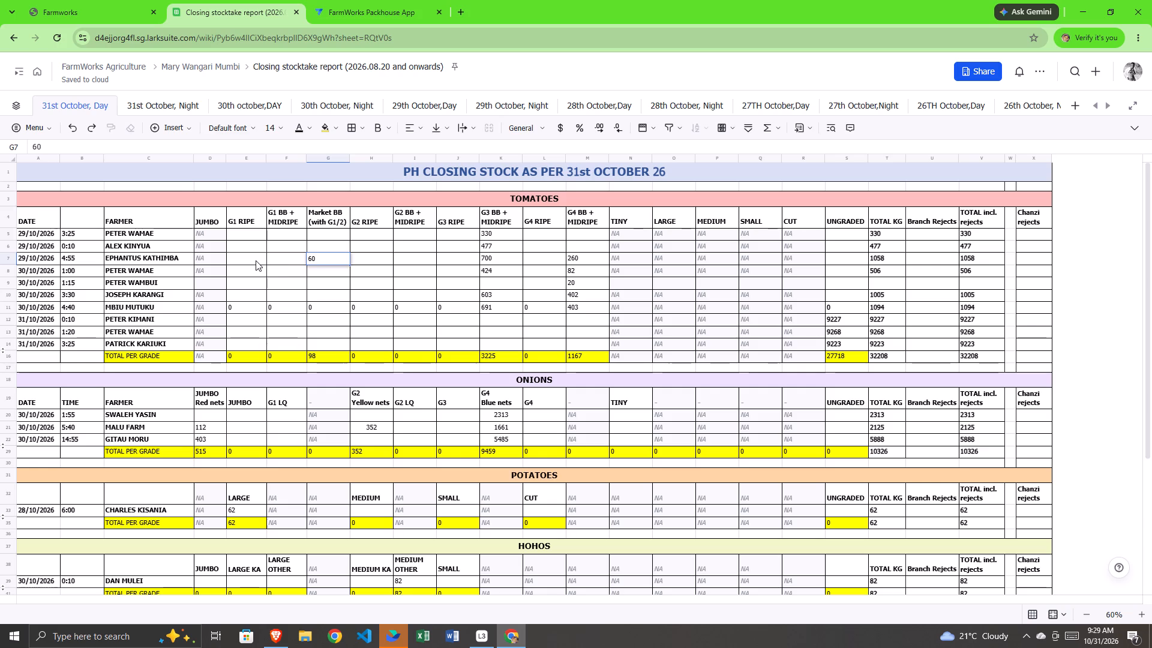
Enter 0 in the empty G1, G2, G3 RIPE, G4 RIPE and UNGRADED cells of the 29/10/2026 4:55 tomatoes row.
left_click(256, 260)
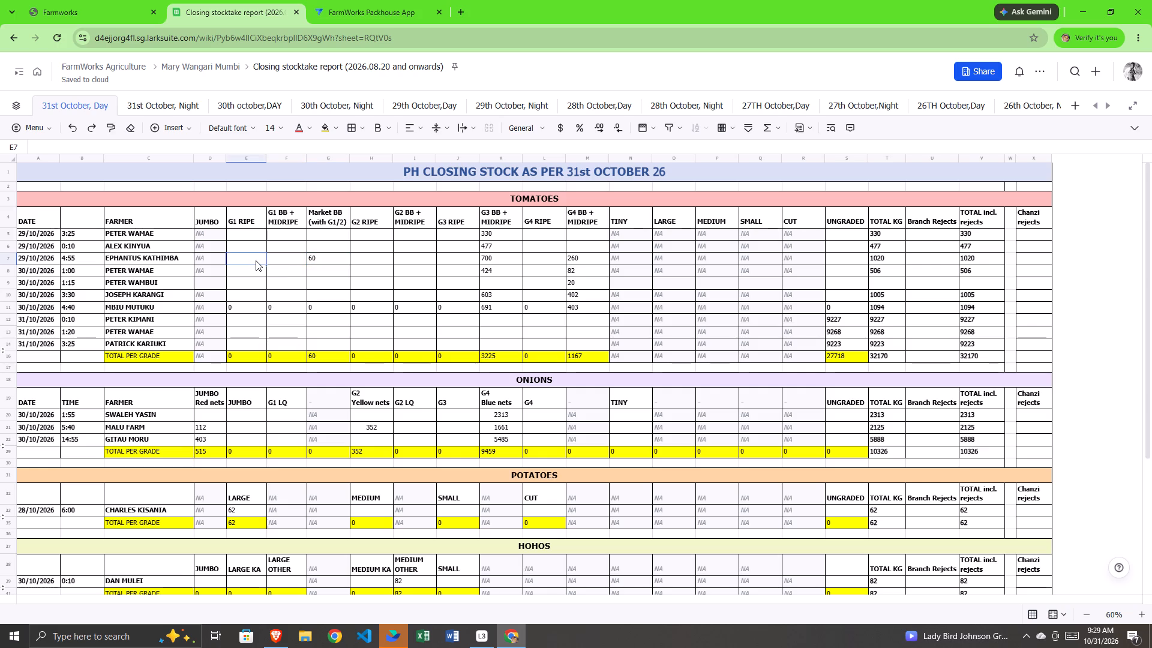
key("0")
key("Right")
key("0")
key("Right")
key("Right")
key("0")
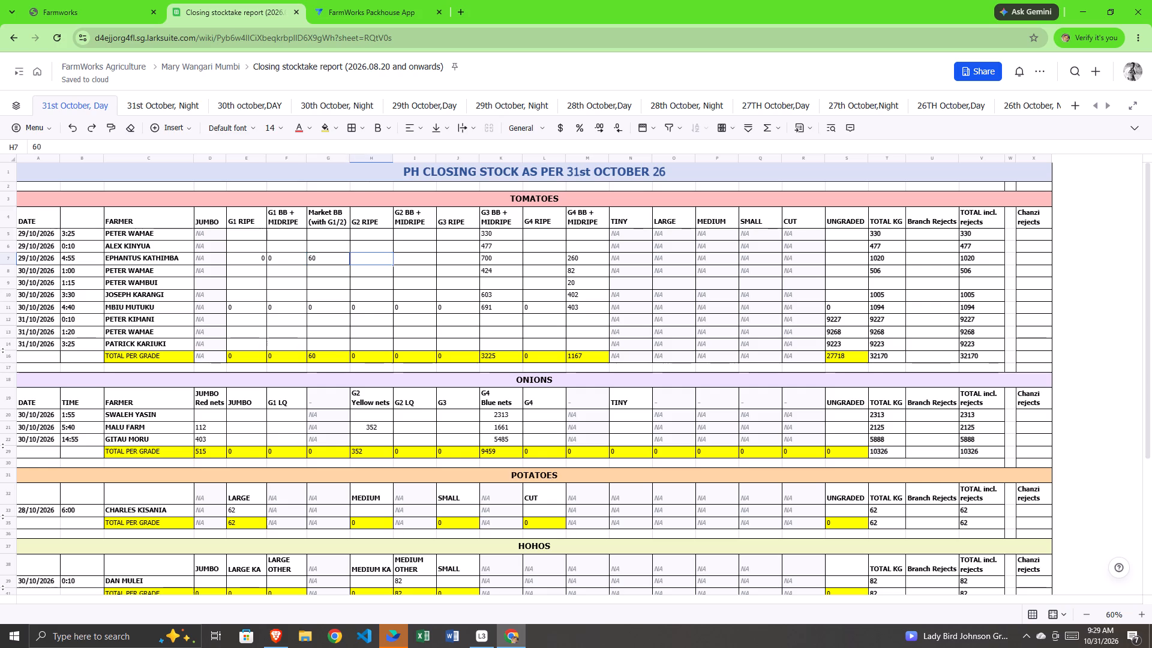
key("Right")
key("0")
key("Right")
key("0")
key("Right")
key("Right")
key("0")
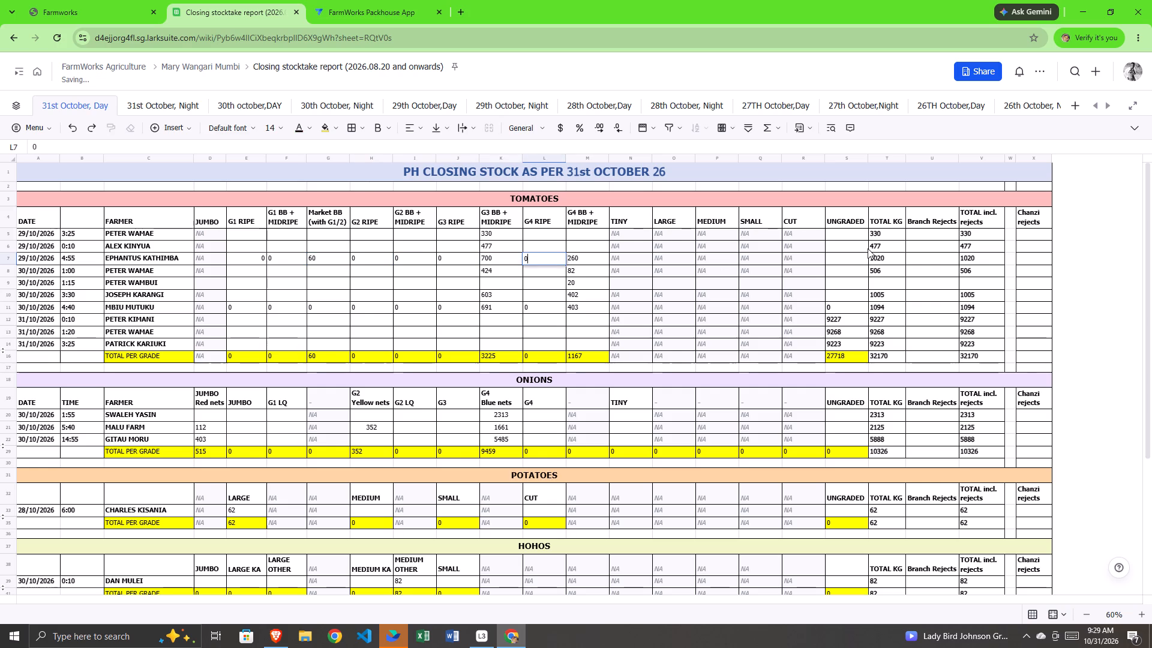
left_click(845, 256)
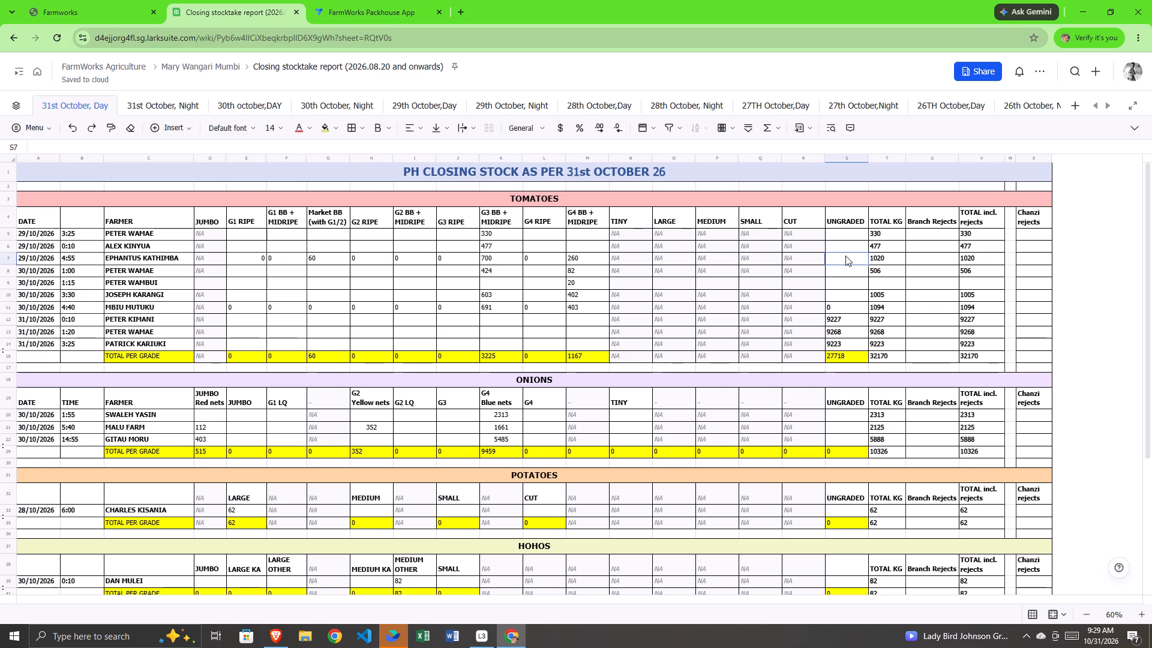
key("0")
Copy NA from the 30/10/2026 1:00 tomatoes row down into the 1:15 row for TINY, LARGE, MEDIUM, SMALL and CUT.
left_click(625, 277)
left_click(628, 271)
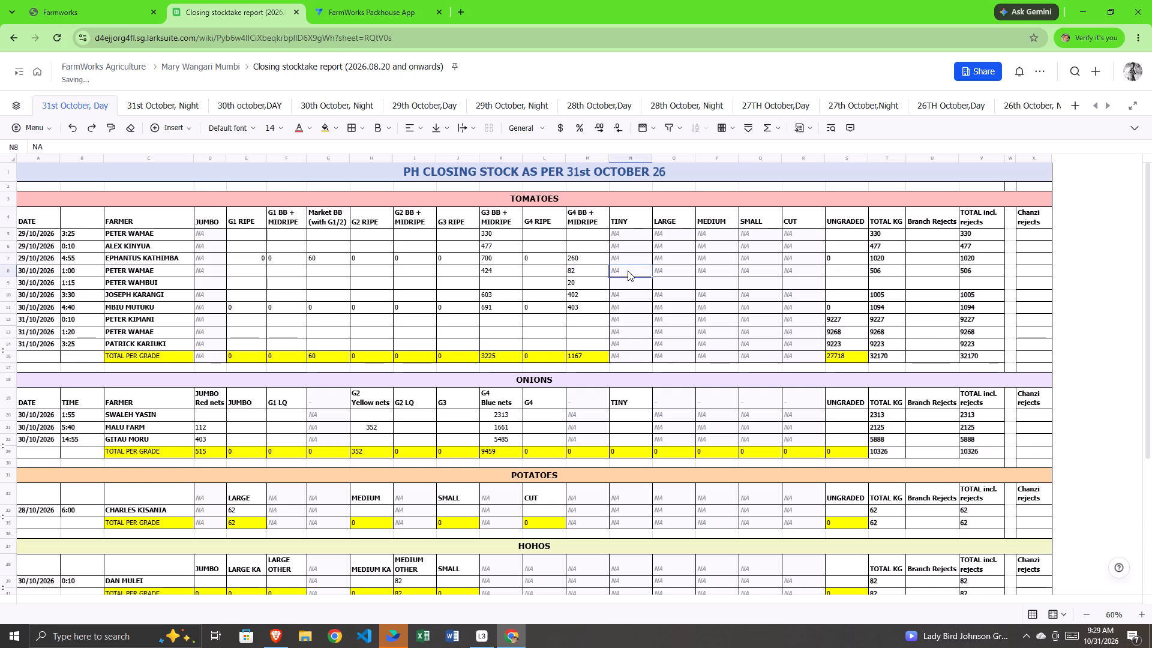
left_click_drag(650, 277, 652, 280)
left_click_drag(652, 280, 652, 286)
left_click(674, 275)
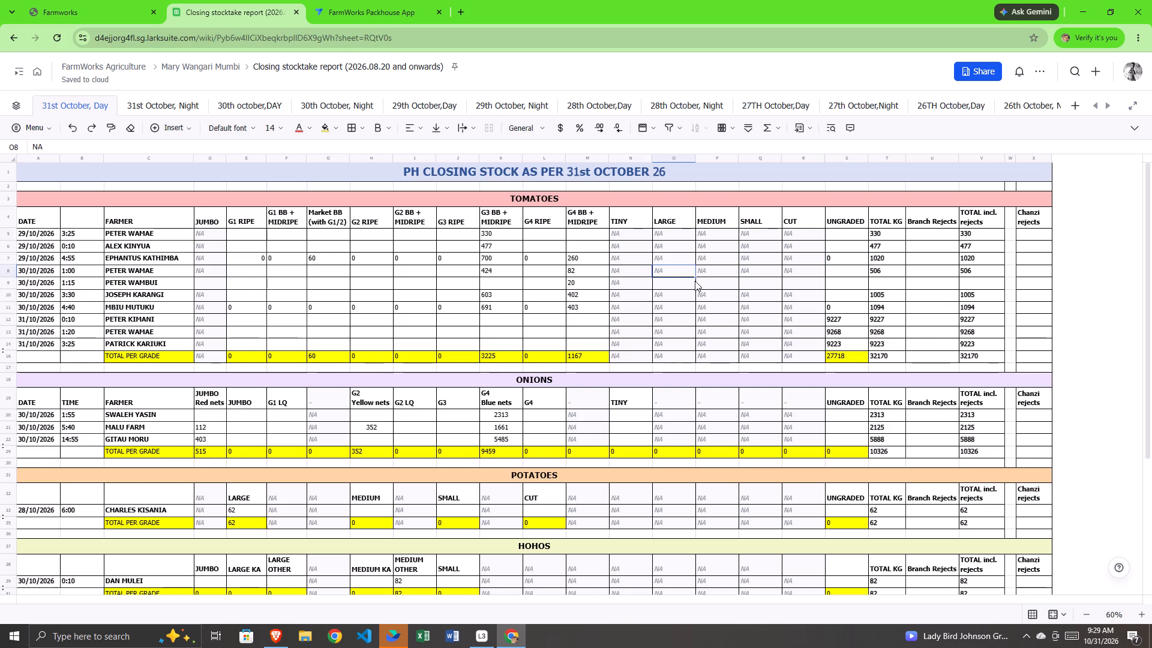
left_click_drag(695, 277, 693, 289)
left_click(720, 268)
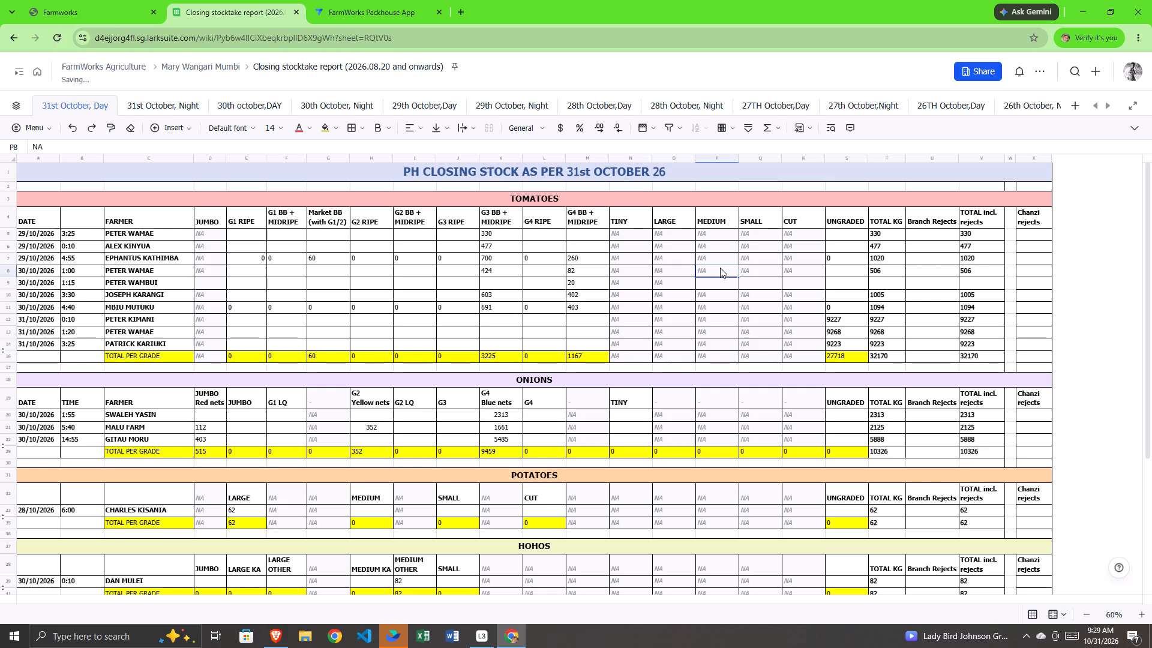
left_click_drag(738, 278, 738, 287)
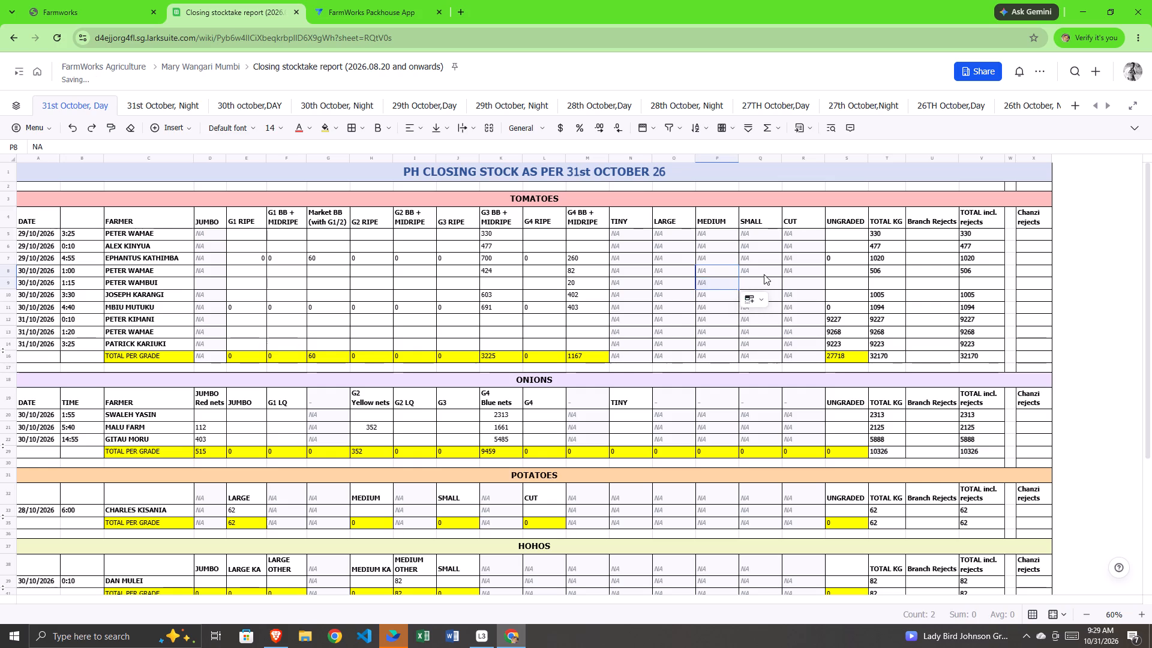
left_click(764, 274)
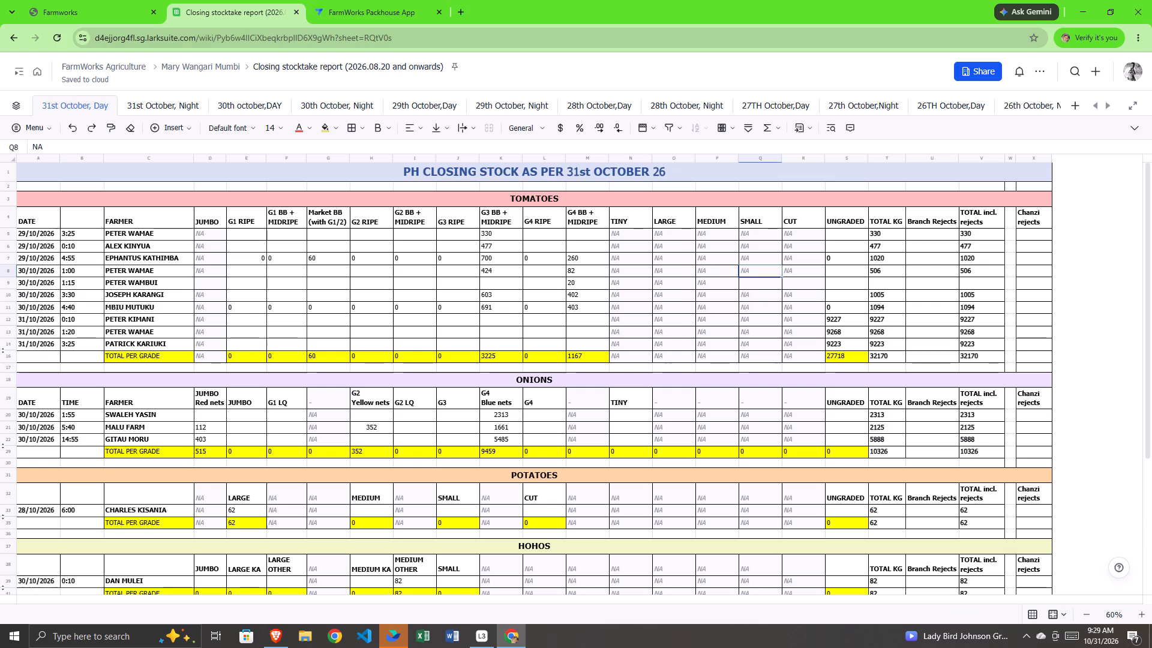
left_click(780, 277)
left_click(800, 271)
left_click_drag(823, 275, 823, 289)
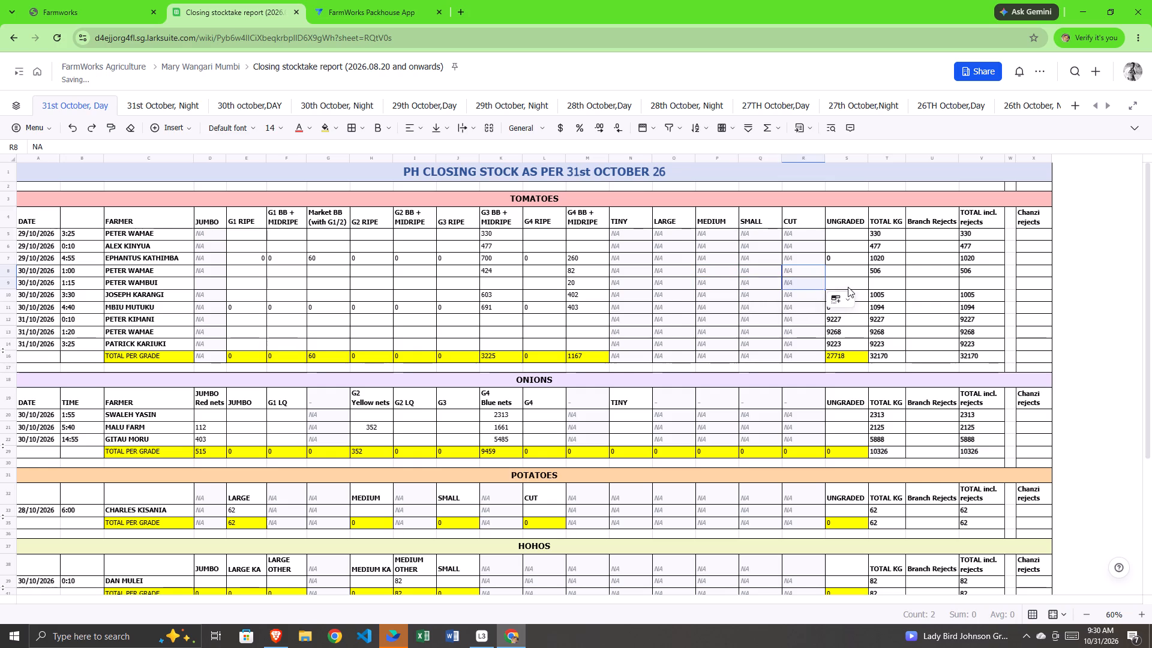
left_click(881, 282)
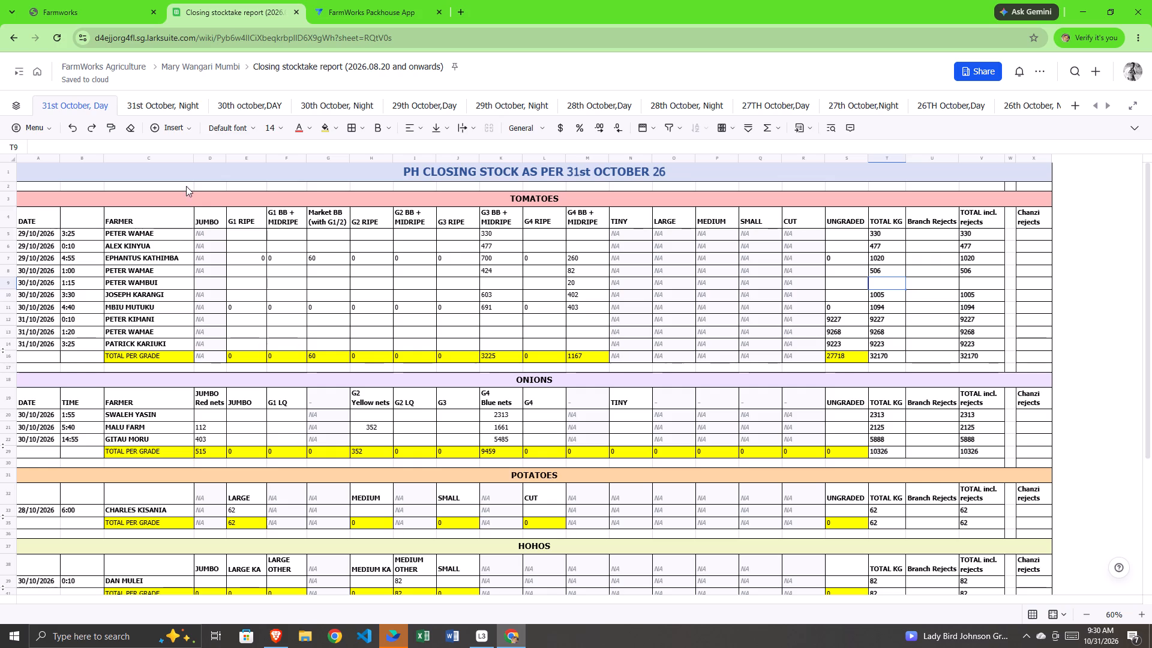
left_click(170, 272)
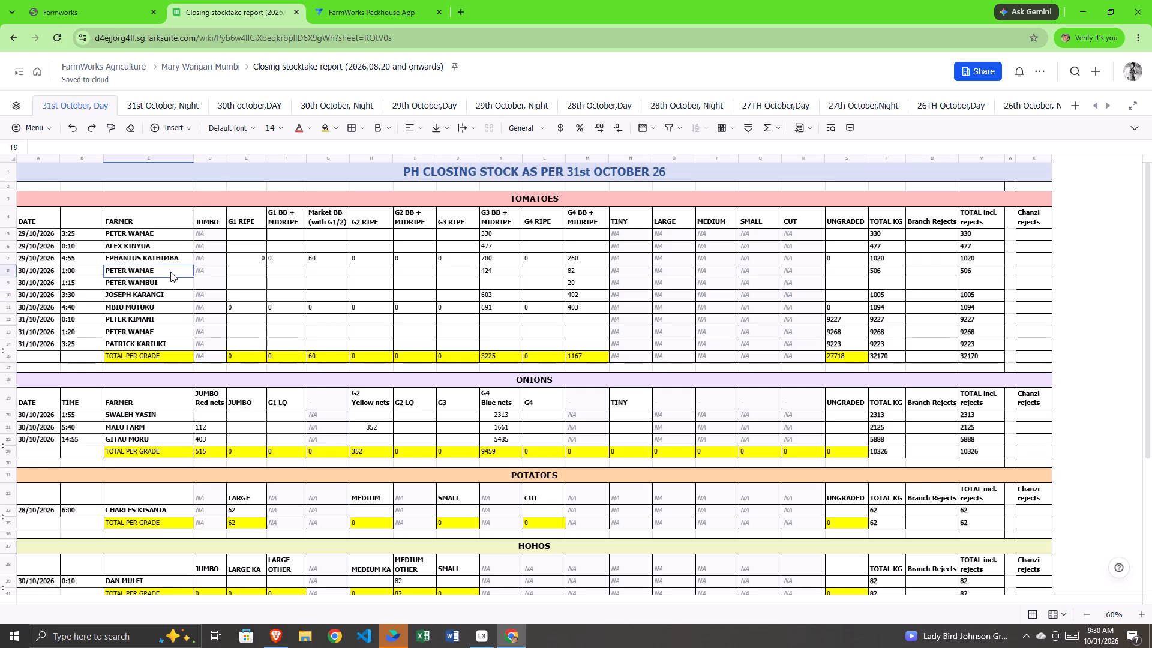
Set G3 BB + MIDRIPE to 331 in the 29/10/2026 3:25 tomatoes row.
left_click(248, 236)
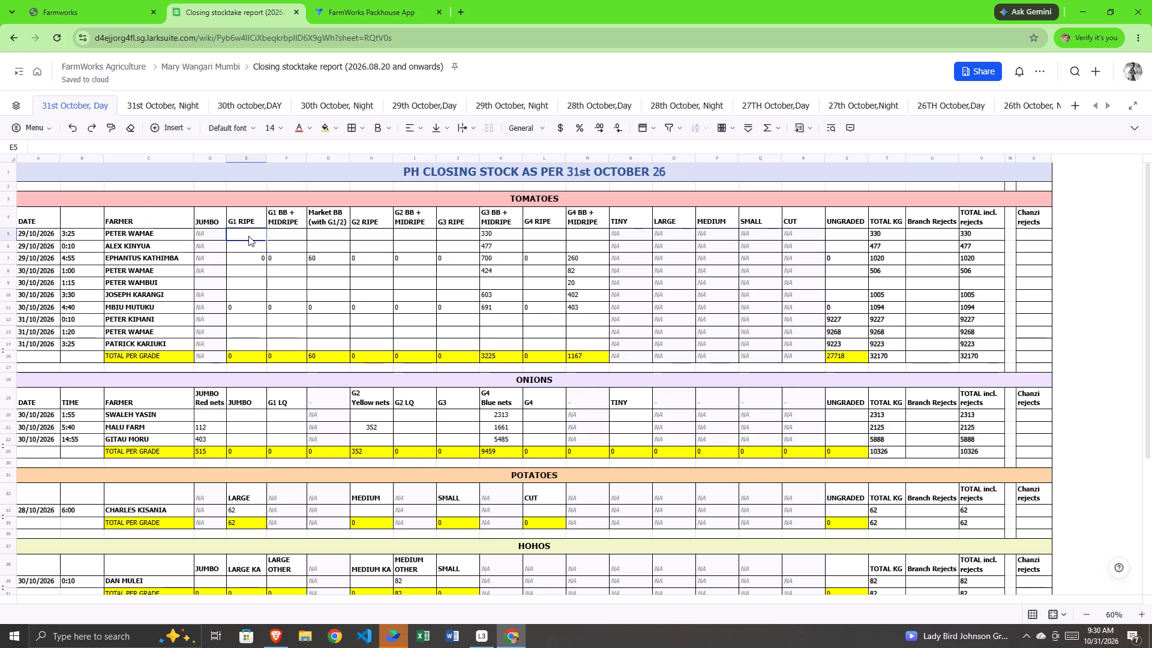
left_click(484, 231)
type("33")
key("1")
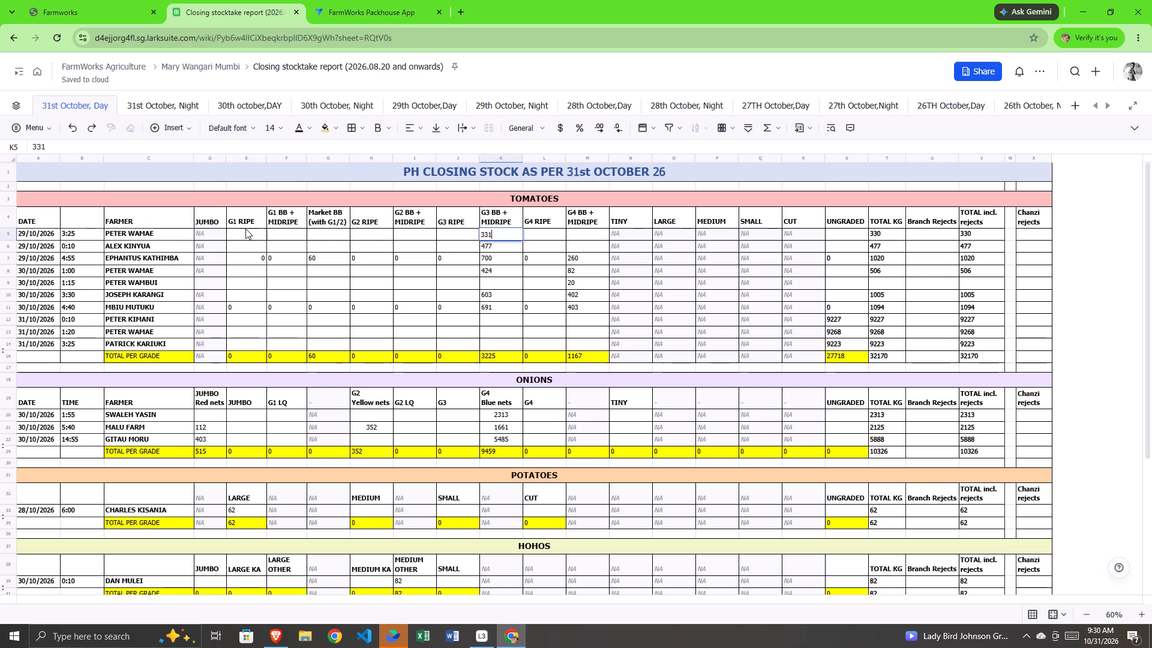
Enter 0 in the empty grade cells from G1 RIPE to G4 BB + MIDRIPE and in UNGRADED of the 29/10/2026 3:25 tomatoes row.
left_click(245, 230)
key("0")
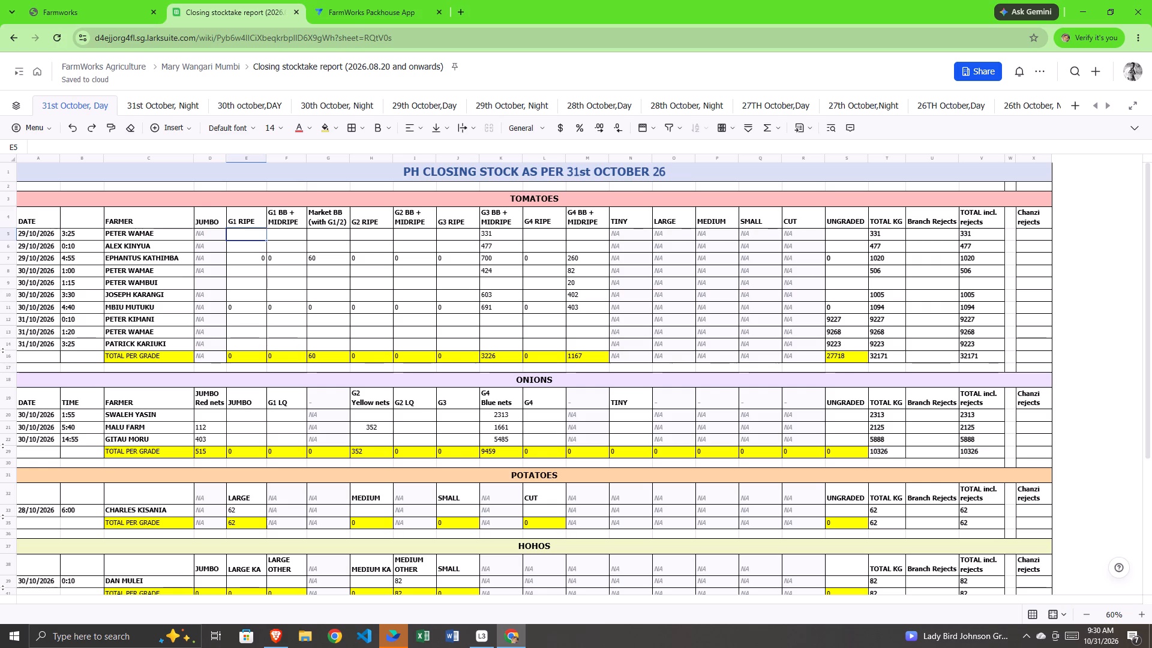
key("Right")
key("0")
key("Right")
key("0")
key("Right")
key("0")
key("Right")
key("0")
key("Right")
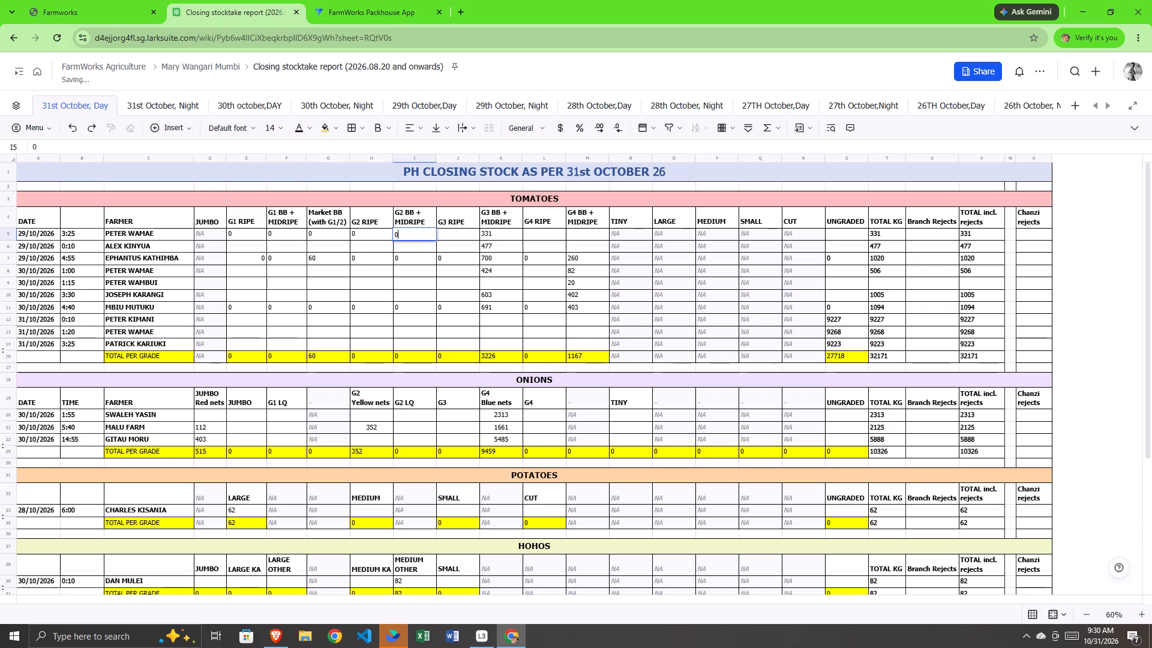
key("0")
key("Right")
key("Right")
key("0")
key("Right")
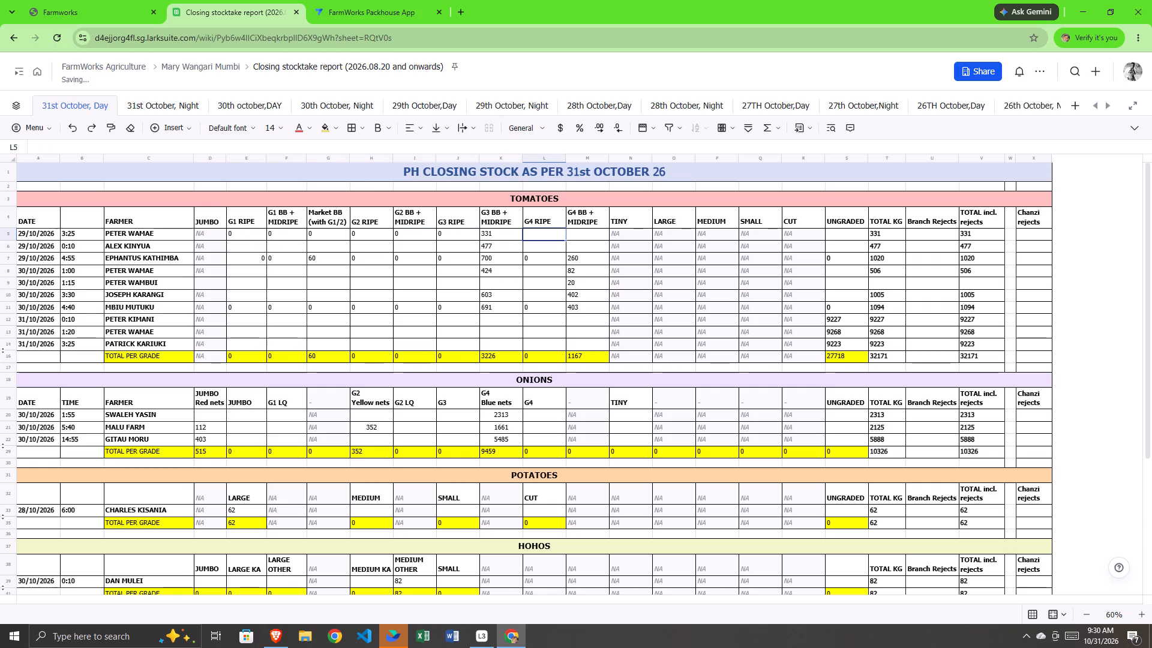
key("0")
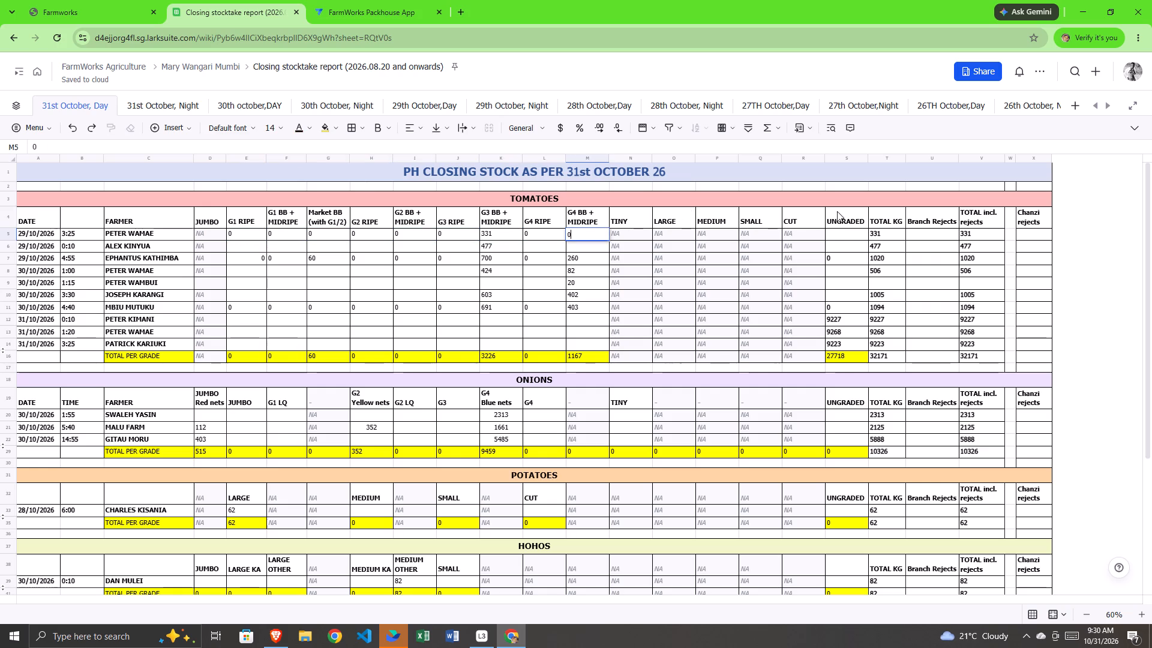
left_click(839, 234)
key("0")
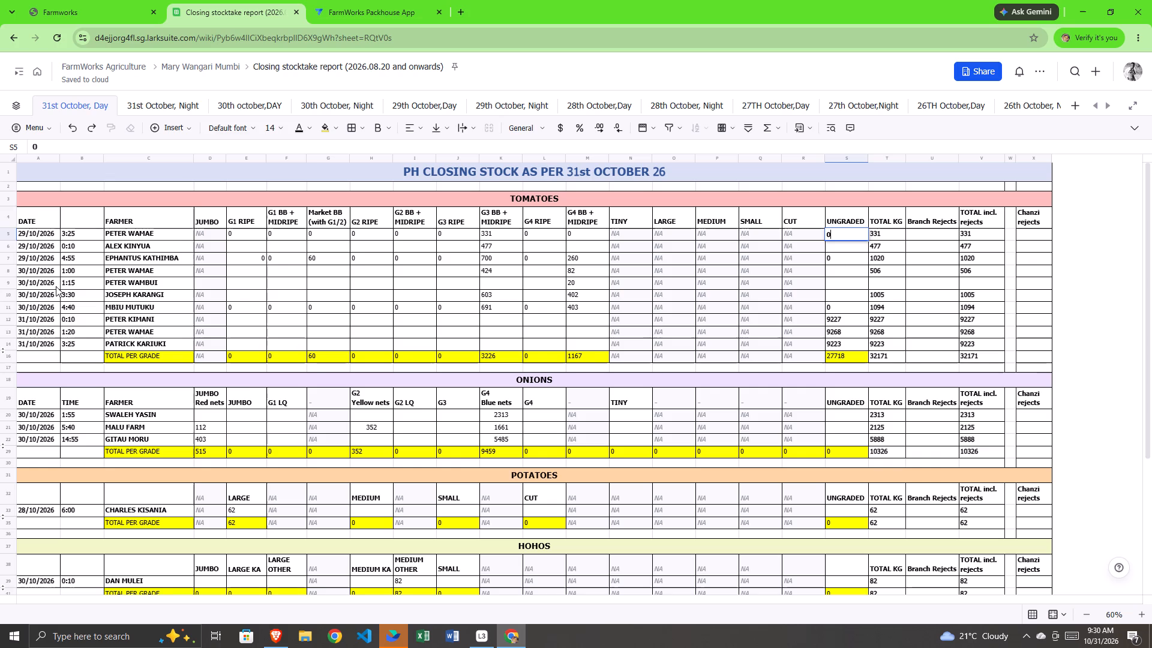
Copy the JUMBO cell's NA from the 30/10/2026 1:00 tomatoes row down into the 1:15 row.
left_click(150, 284)
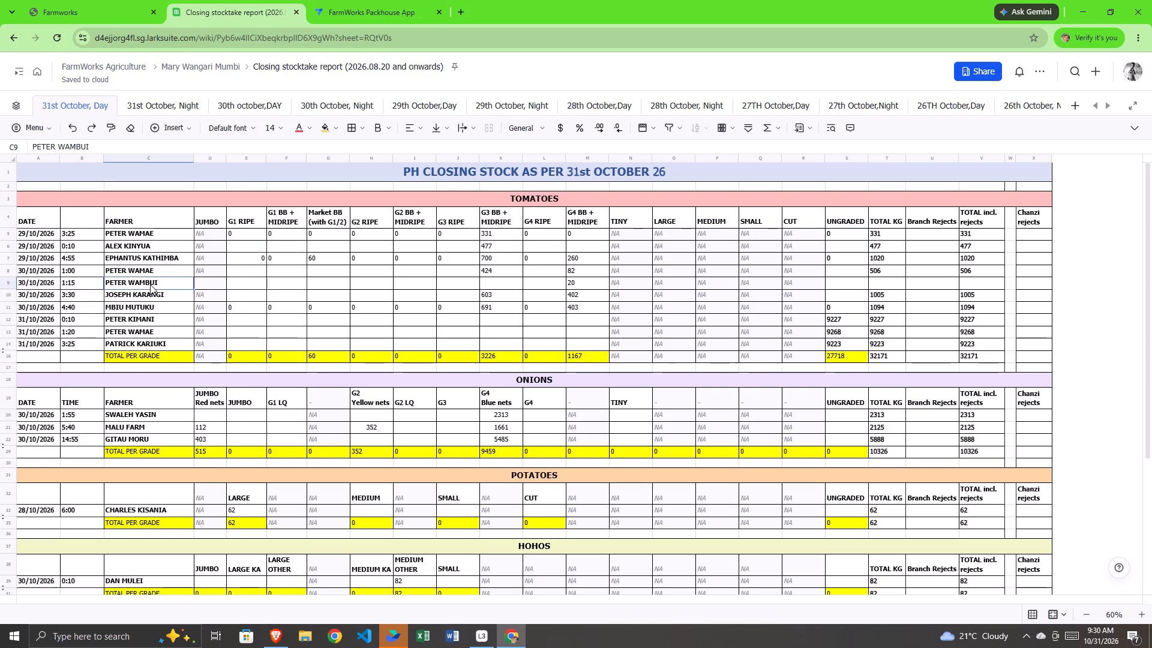
left_click(237, 284)
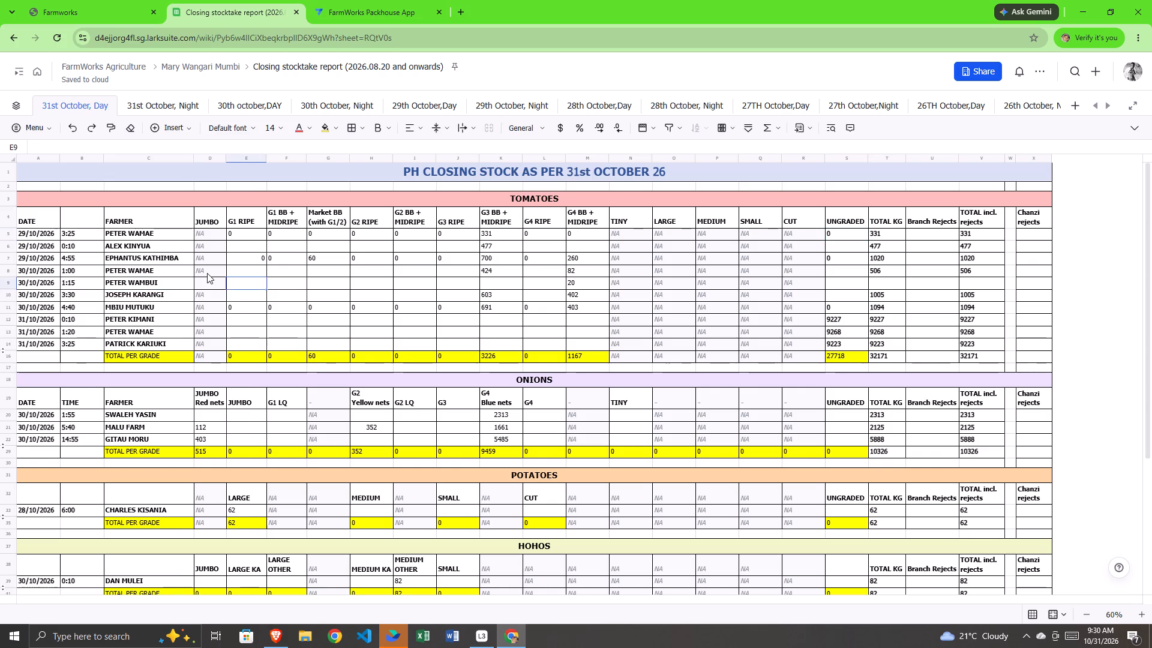
left_click(207, 272)
left_click_drag(227, 278, 227, 286)
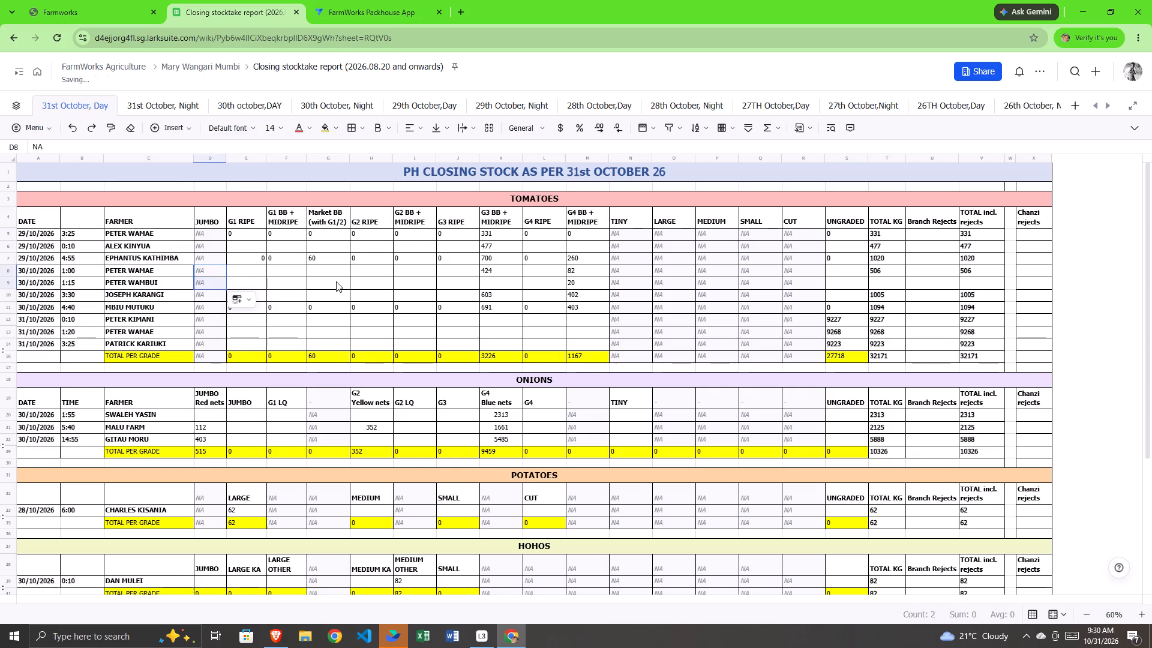
Copy the TOTAL incl. rejects and TOTAL KG formulas from the 30/10/2026 1:00 tomatoes row down into the 1:15 row.
left_click(336, 281)
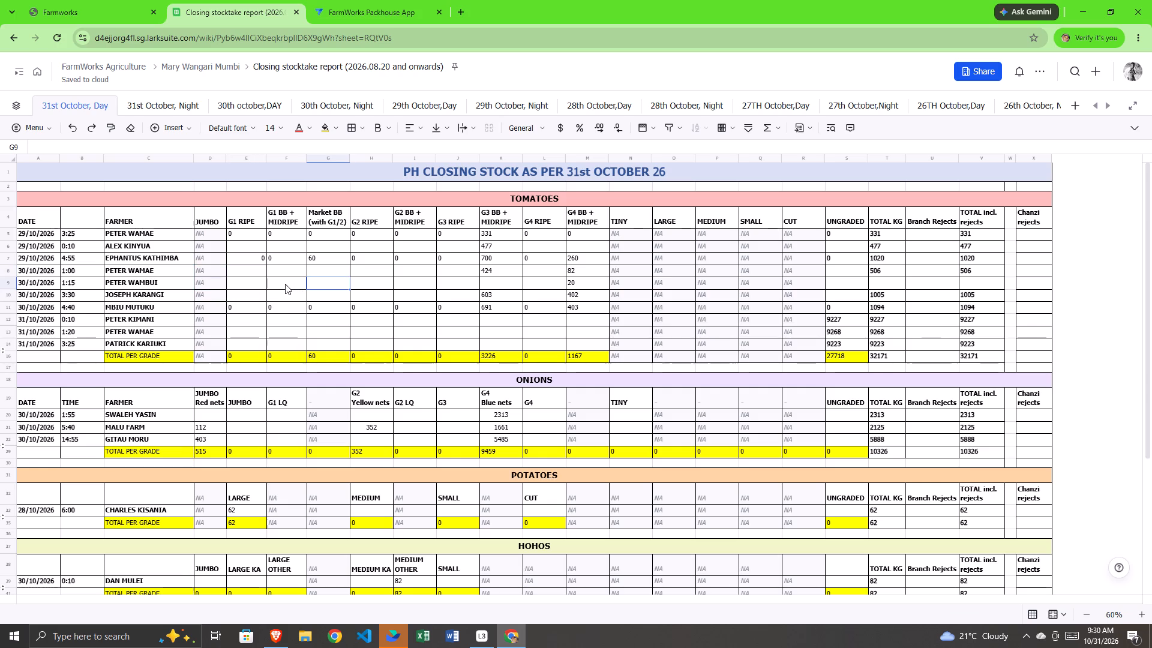
left_click(283, 284)
left_click(877, 287)
left_click(856, 286)
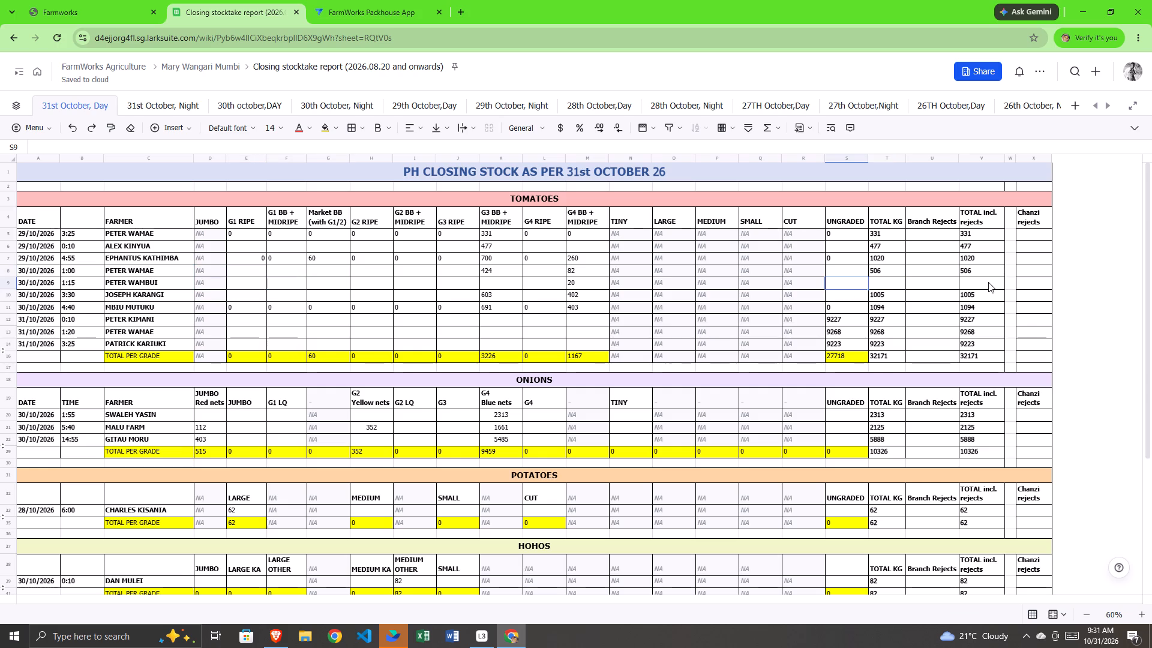
left_click(988, 282)
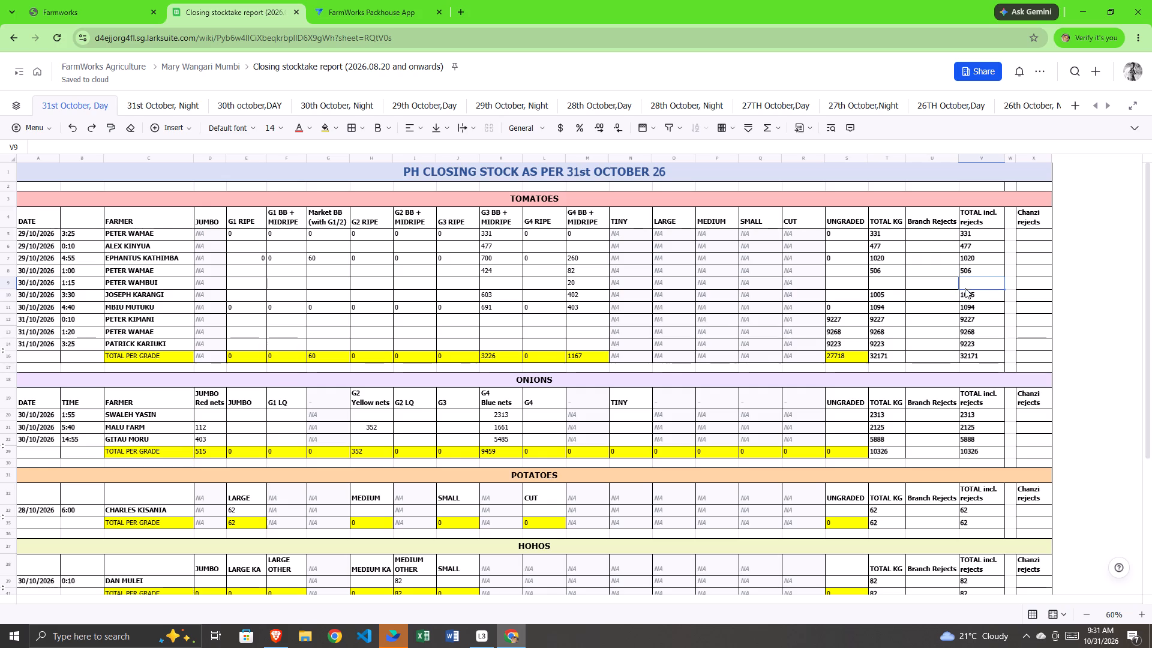
left_click(968, 299)
left_click(970, 280)
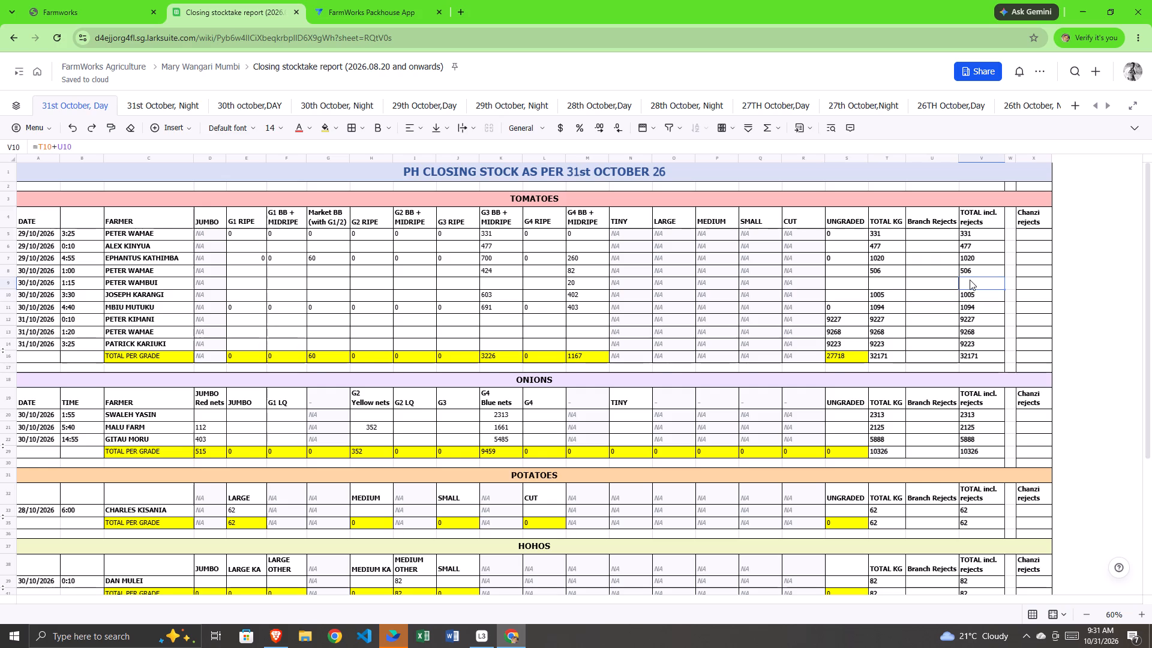
left_click(974, 266)
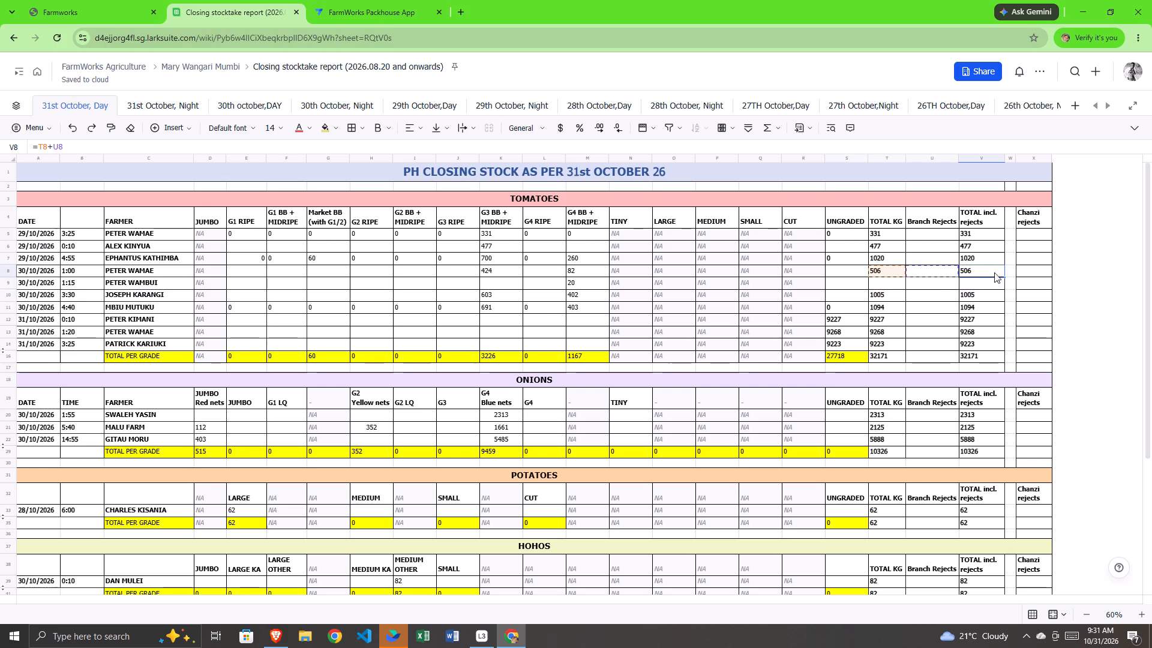
left_click_drag(1004, 277, 1004, 284)
left_click_drag(1004, 284, 1004, 286)
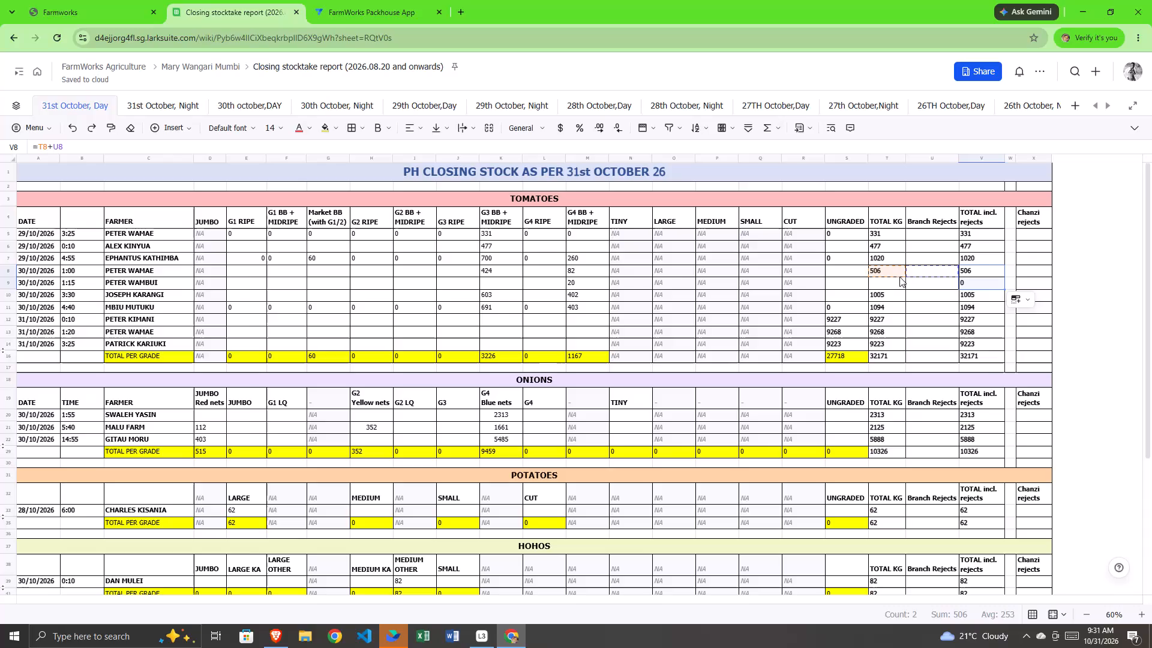
left_click(894, 275)
left_click_drag(906, 277, 905, 285)
left_click(974, 290)
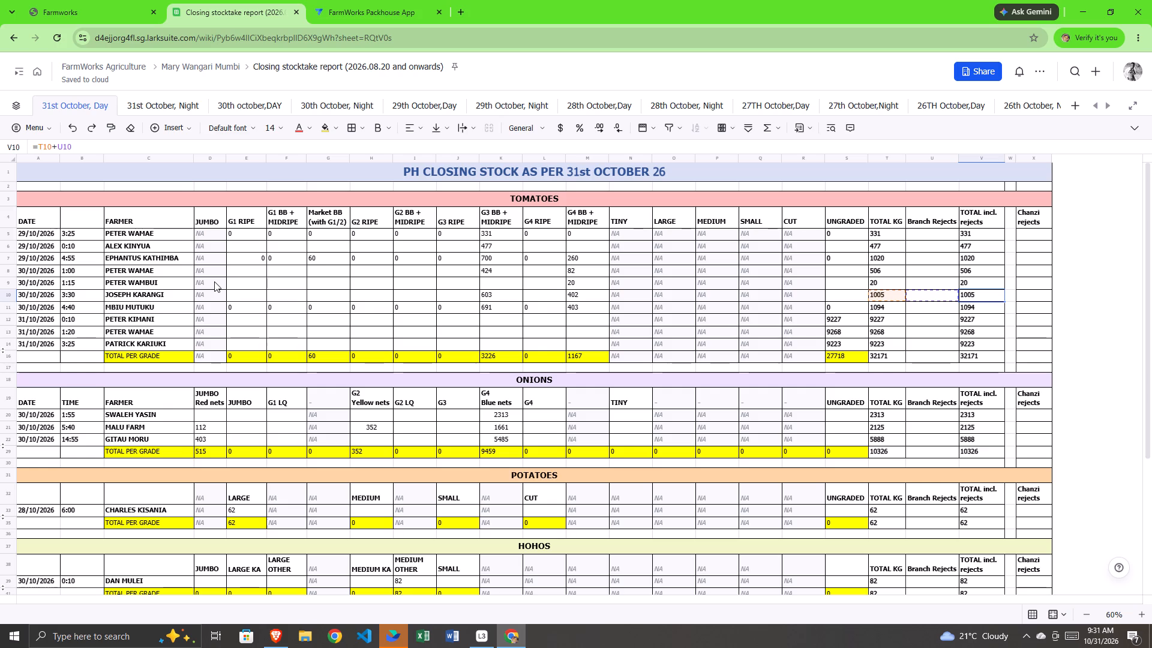
left_click(145, 281)
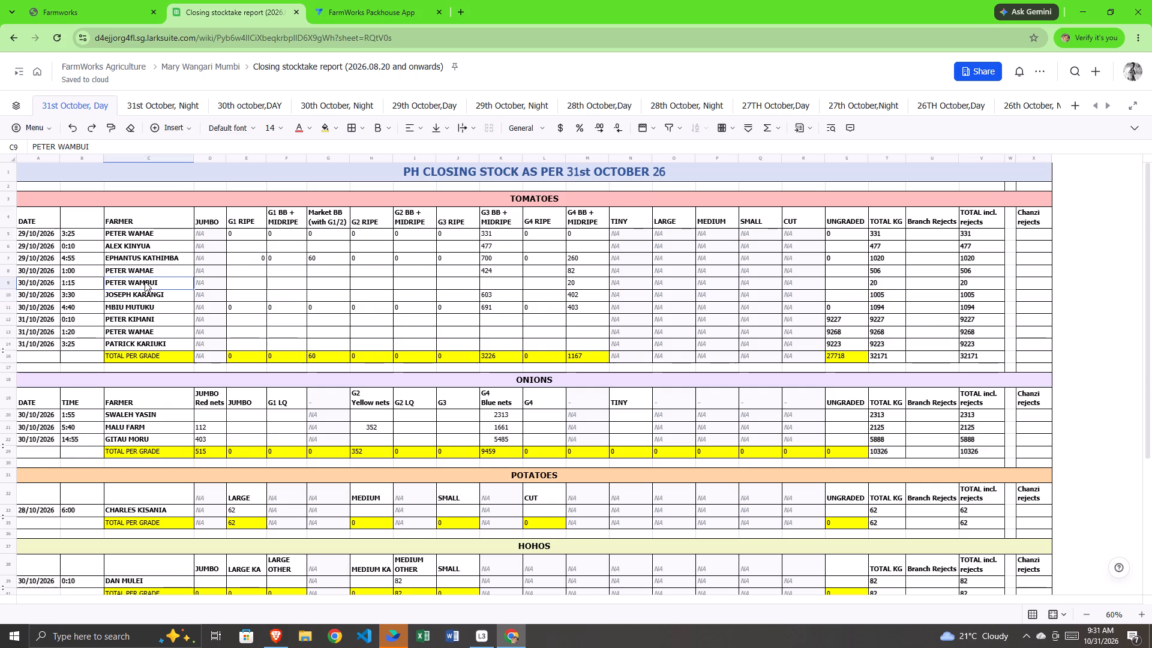
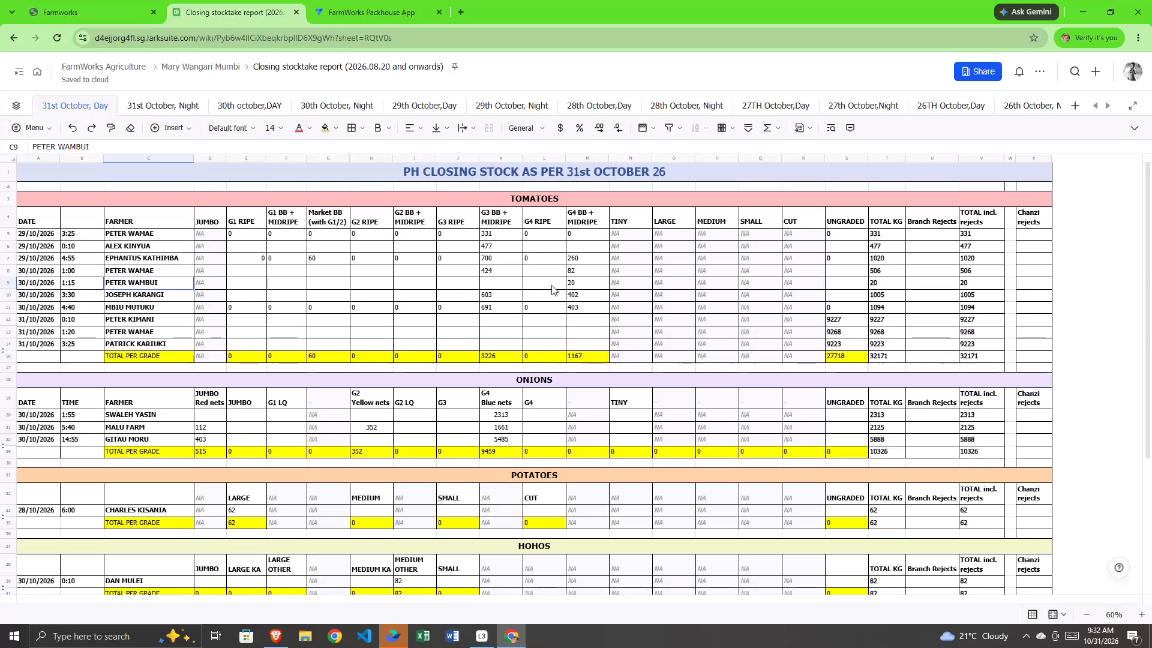
Set G3 BB + MIDRIPE to 100 in the 30/10/2026 1:15 tomatoes row.
left_click(492, 281)
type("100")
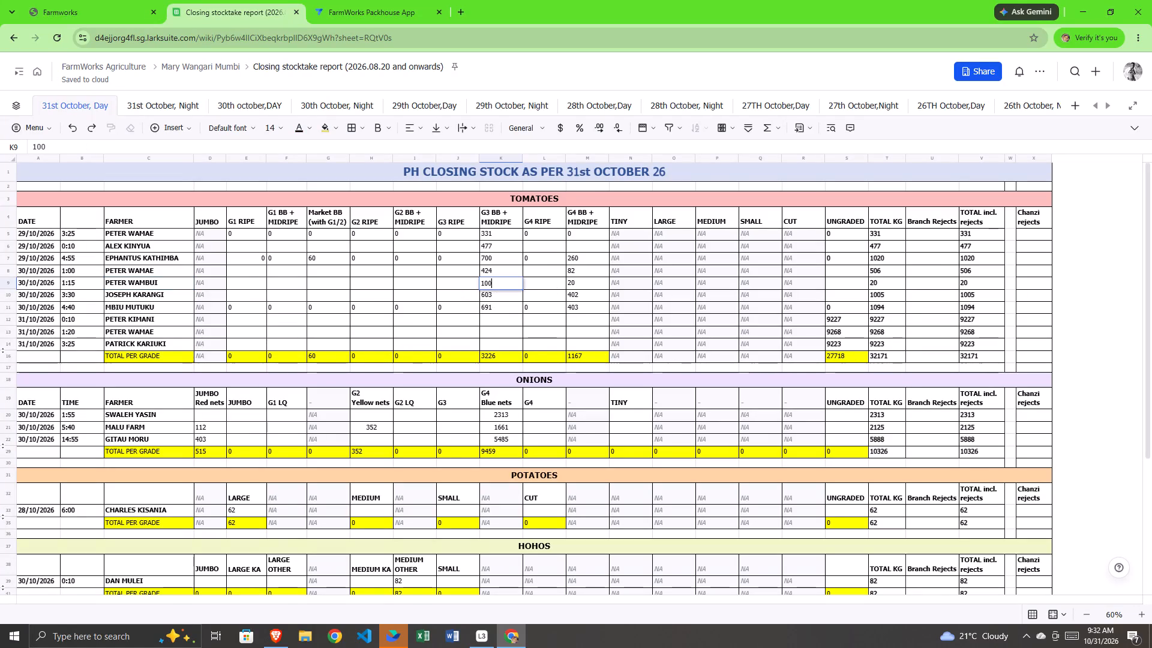
Enter 0 in the empty cells from G1 RIPE to G3 RIPE, in G4 RIPE and in UNGRADED of the 30/10/2026 1:15 tomatoes row.
left_click(234, 281)
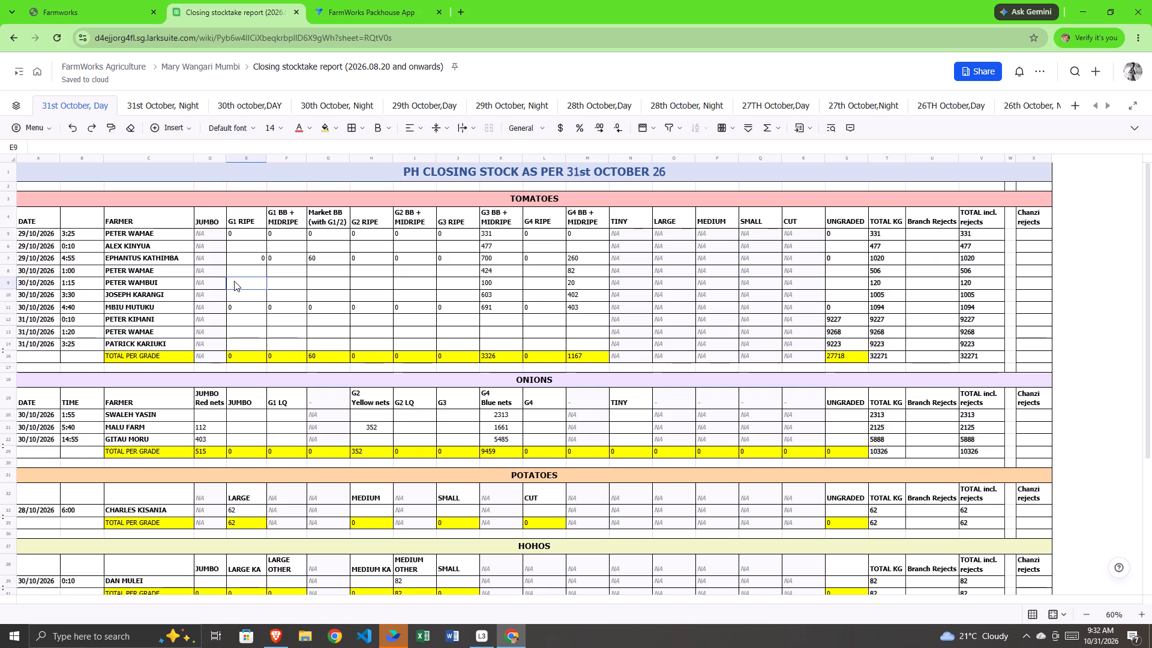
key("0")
key("Right")
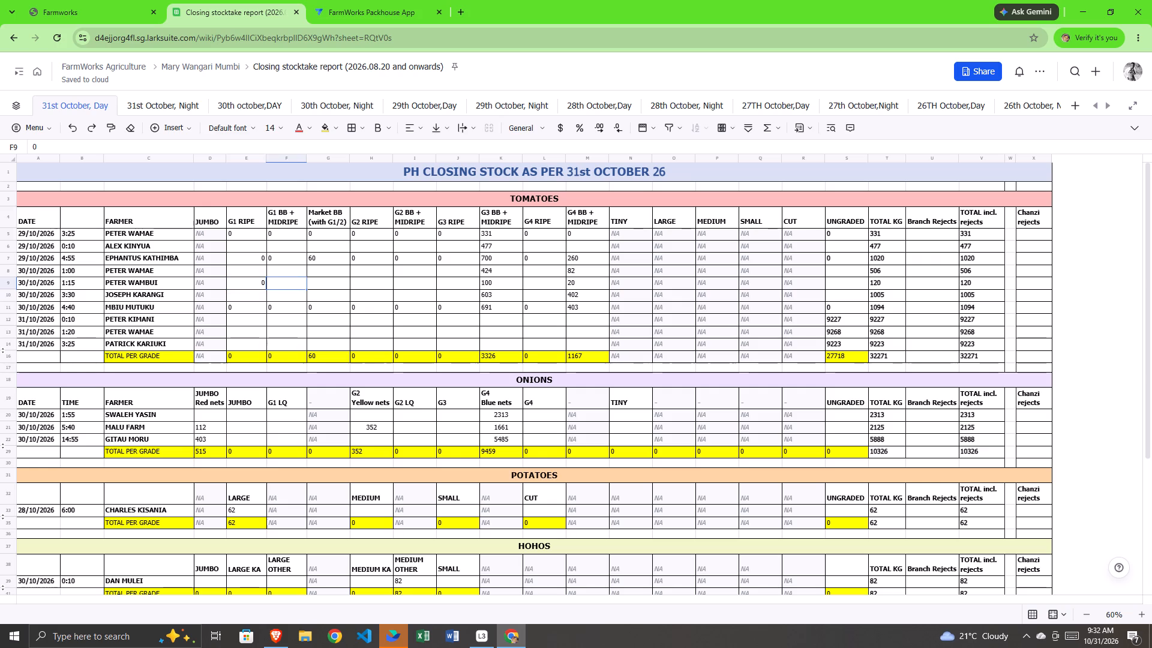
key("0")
key("Right")
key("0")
key("Right")
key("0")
key("Right")
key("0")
key("Right")
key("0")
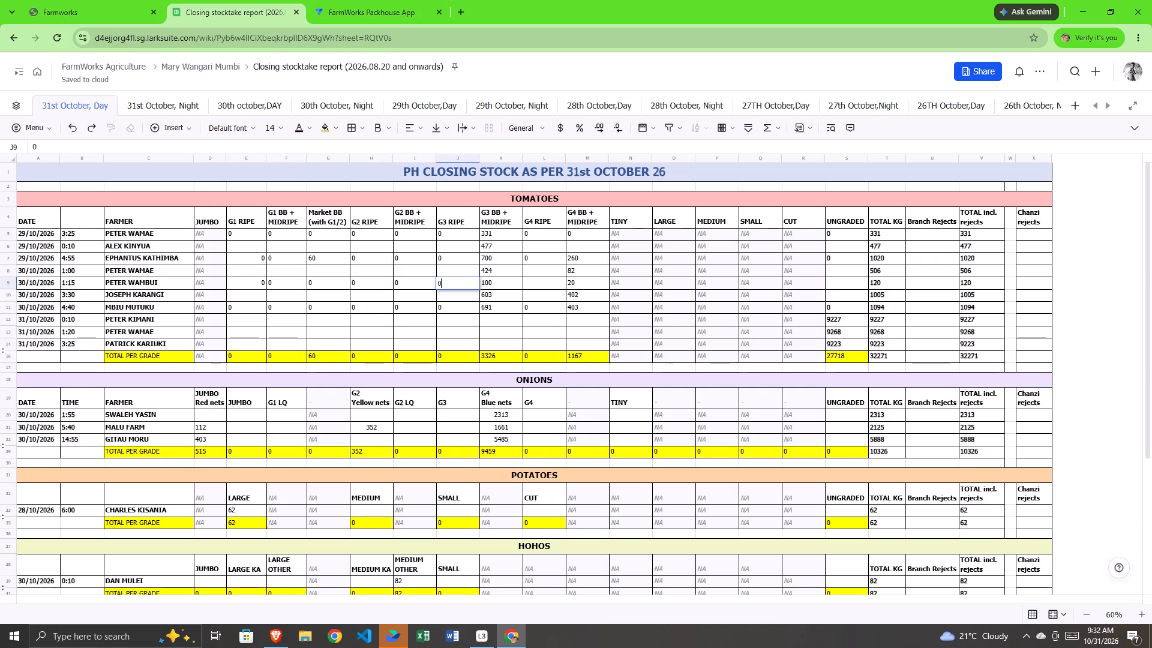
key("Right")
key("Right")
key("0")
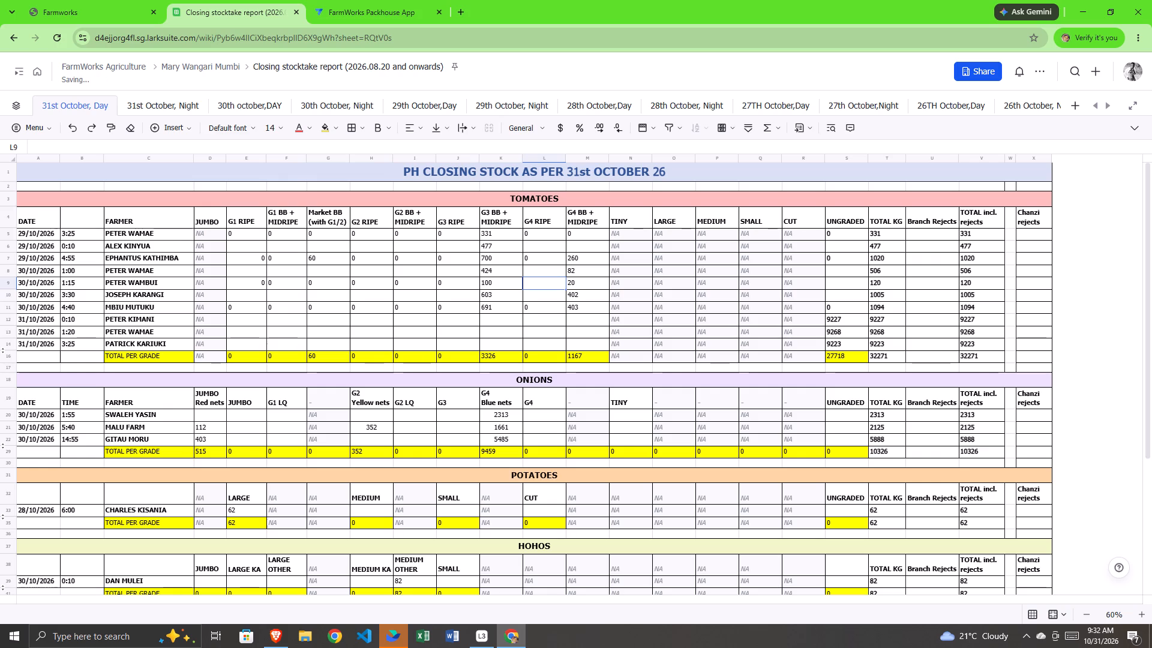
left_click(850, 284)
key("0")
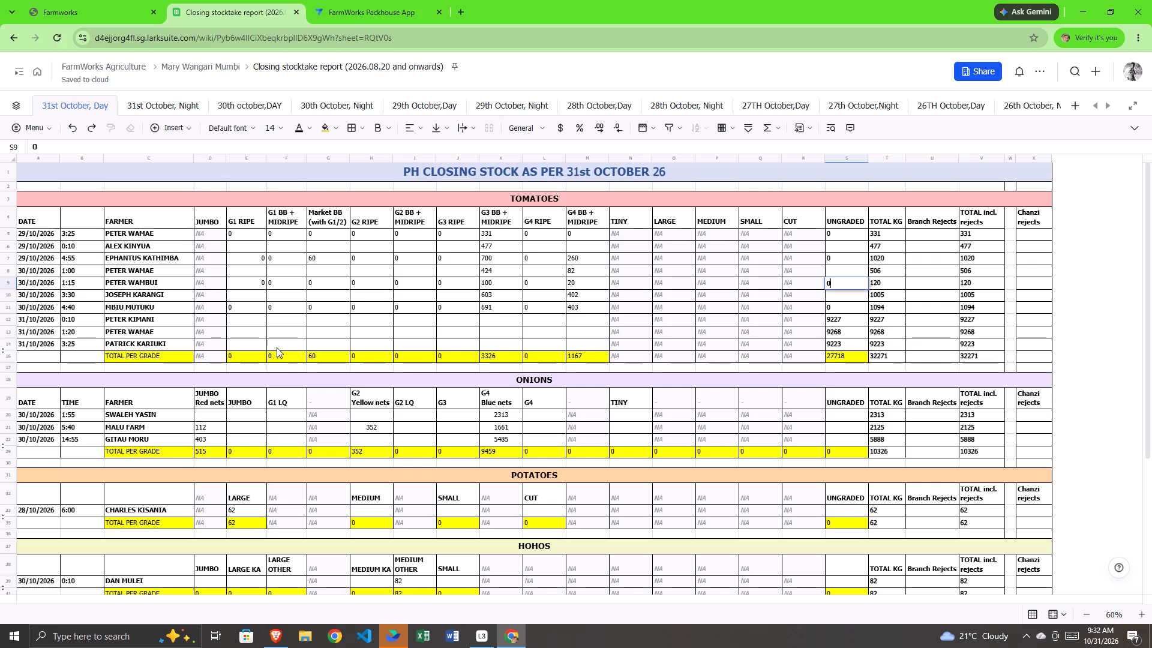
Set G3 BB + MIDRIPE to 600 and G4 BB + MIDRIPE to 392 in the 30/10/2026 3:30 tomatoes row.
left_click(240, 295)
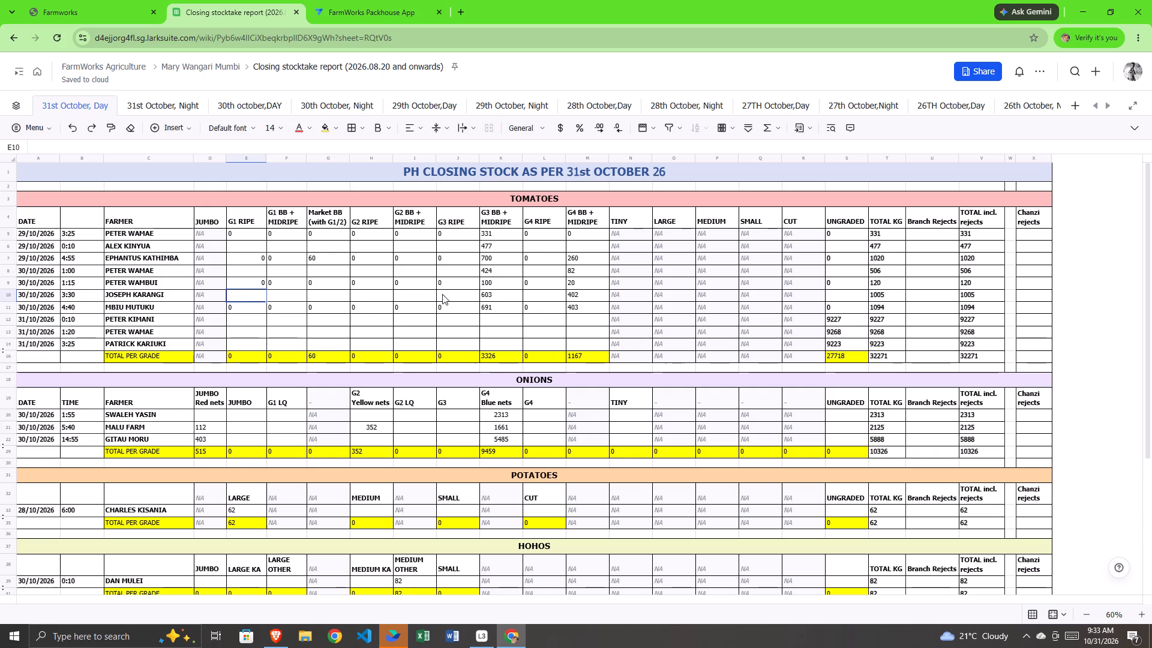
left_click(488, 298)
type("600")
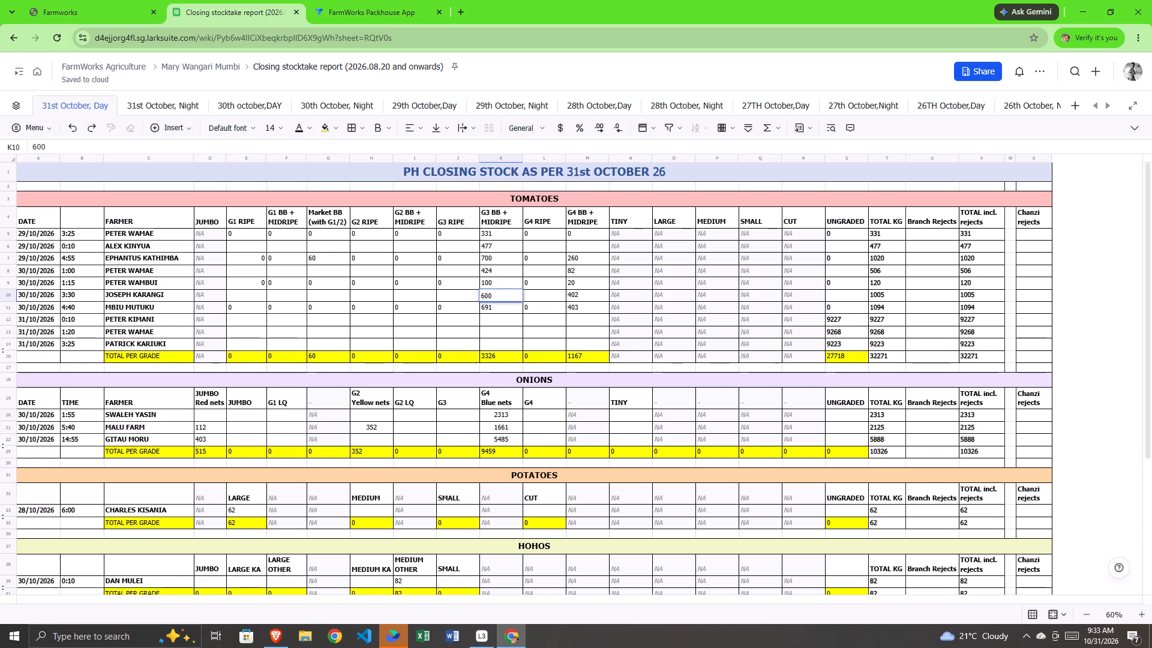
left_click(578, 295)
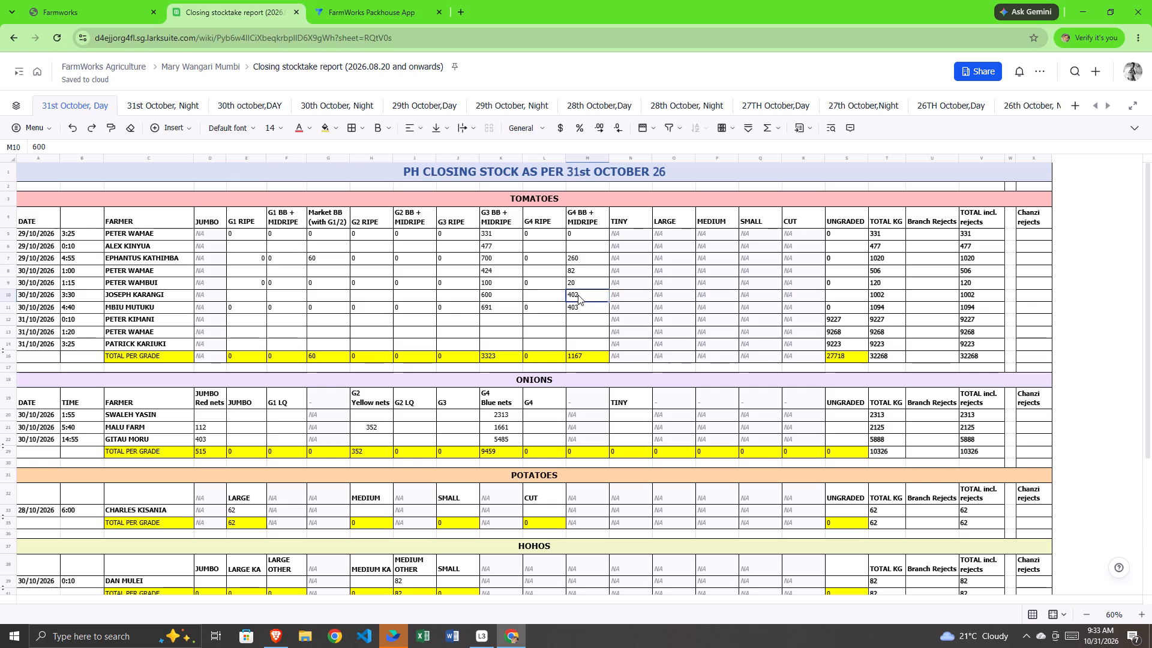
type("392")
Enter 0 in the empty cells from G1 RIPE to G3 RIPE, in G4 RIPE and in UNGRADED of the 30/10/2026 3:30 tomatoes row.
left_click(243, 299)
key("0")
key("Right")
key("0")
key("Right")
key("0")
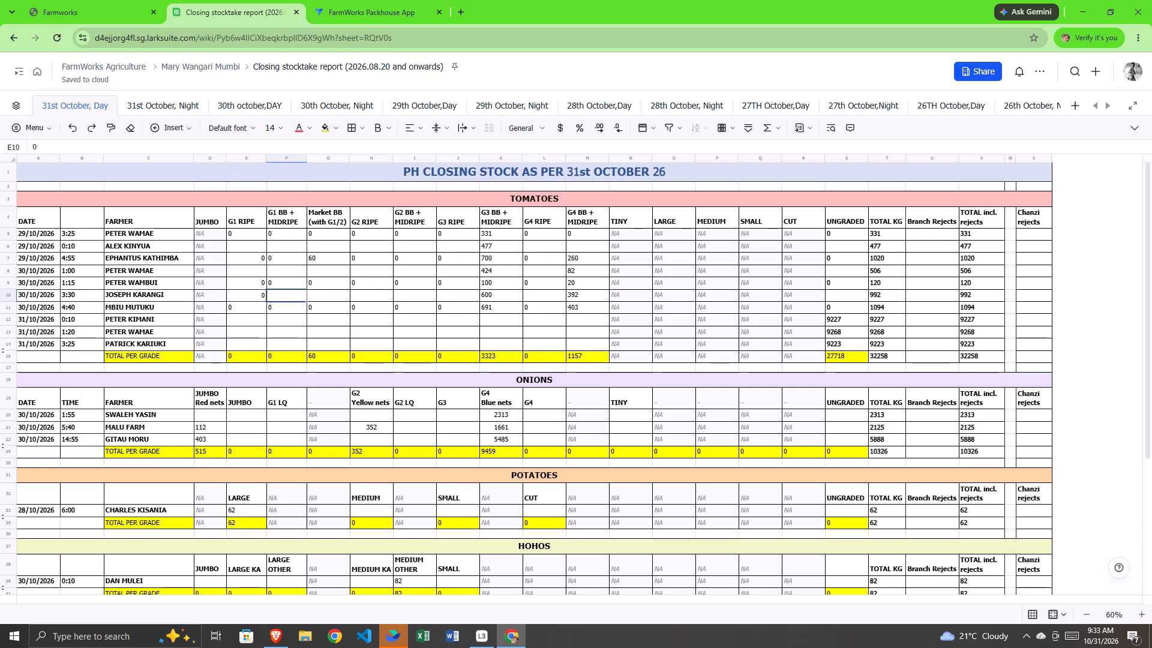
key("Right")
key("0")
key("Right")
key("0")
key("Right")
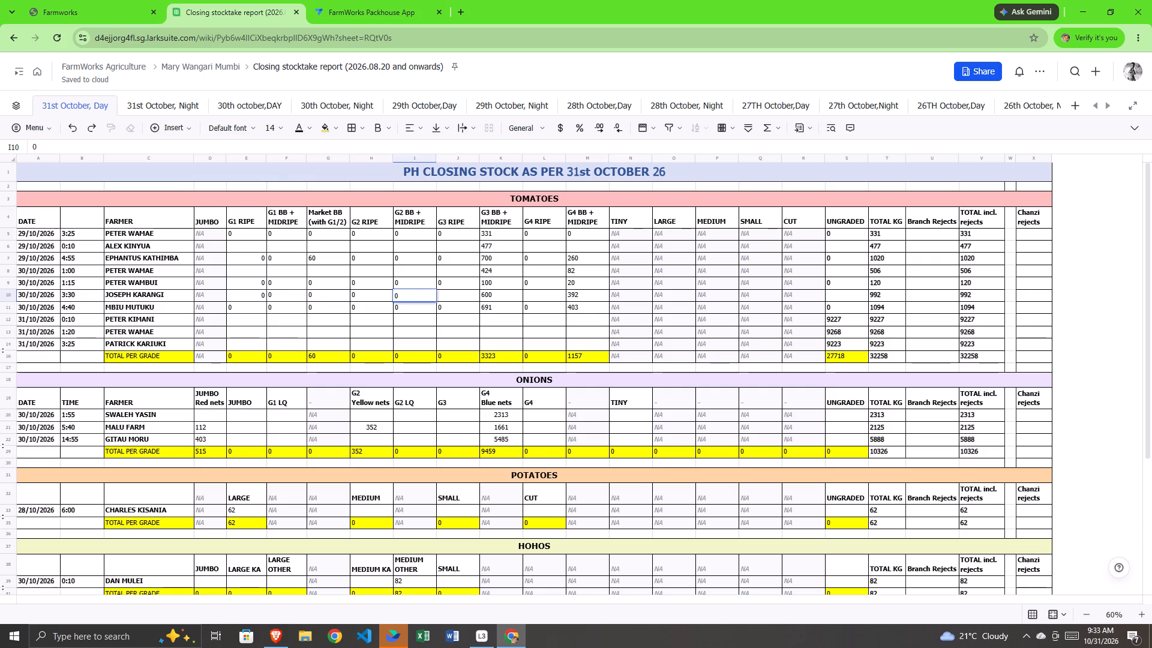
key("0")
key("Right")
key("Right")
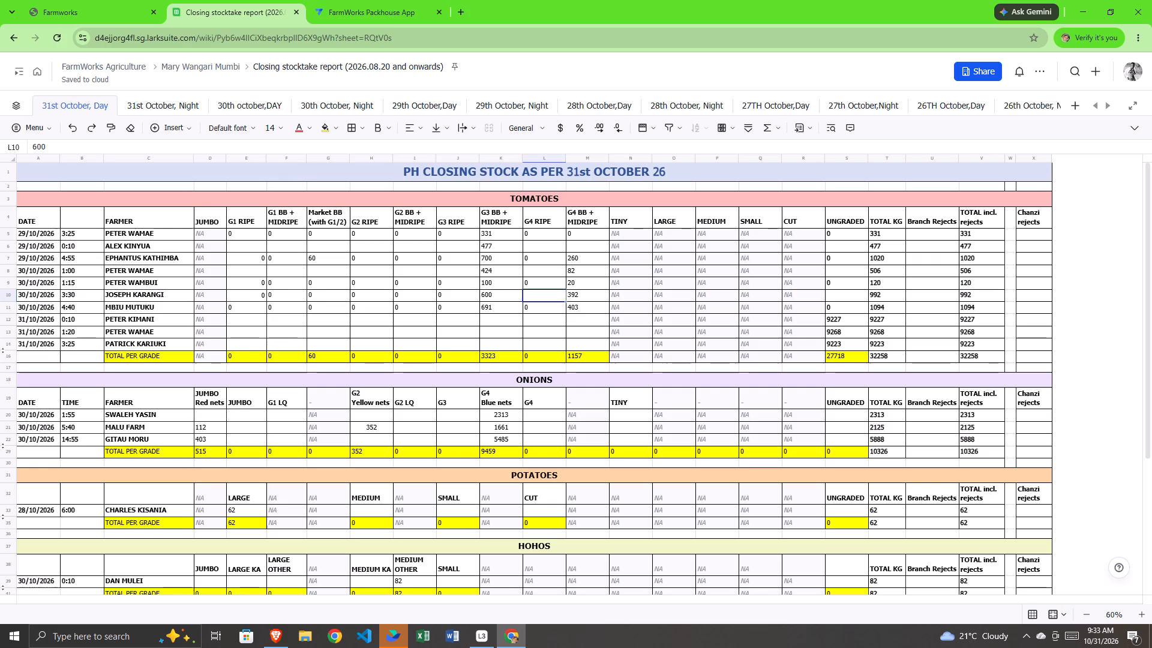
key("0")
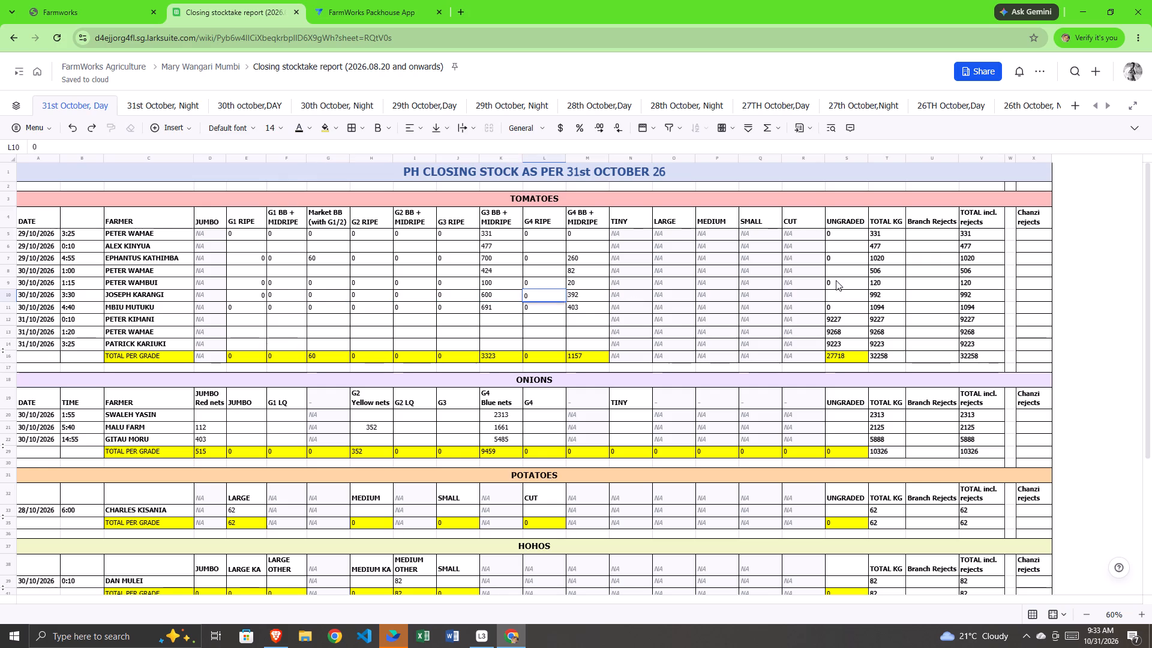
left_click(836, 293)
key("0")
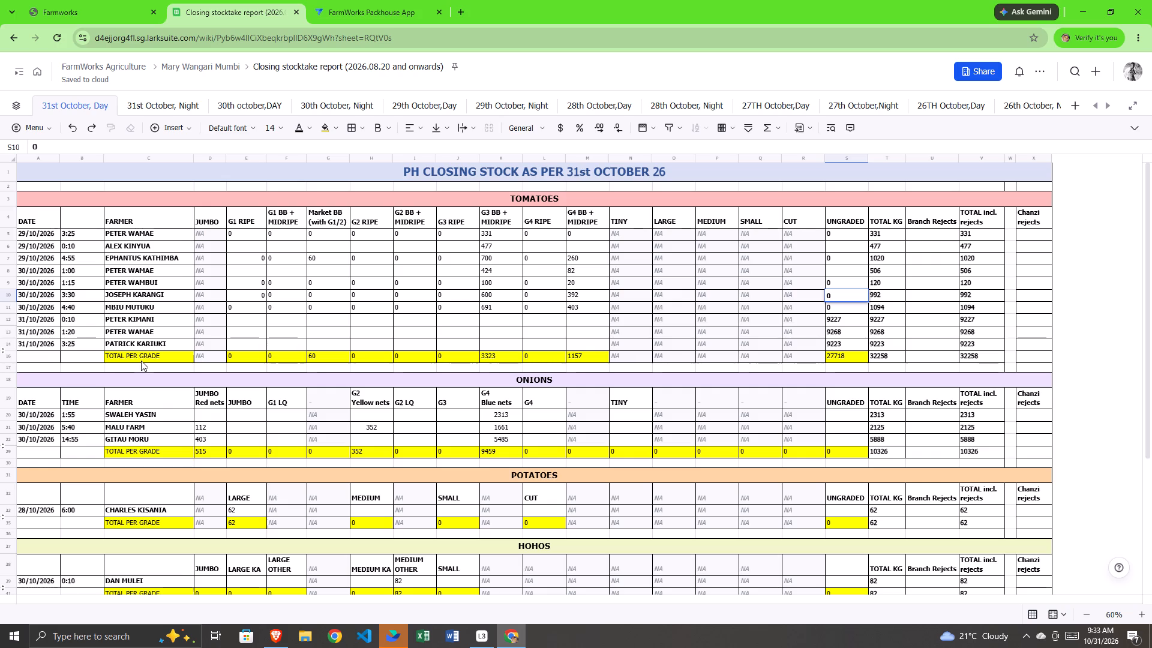
Search the FarmWorks Packhouse App intakes for the 30/10/2026 1:00 tomatoes row's farmer and compare the intake dates and times with the stock sheet.
left_click(167, 331)
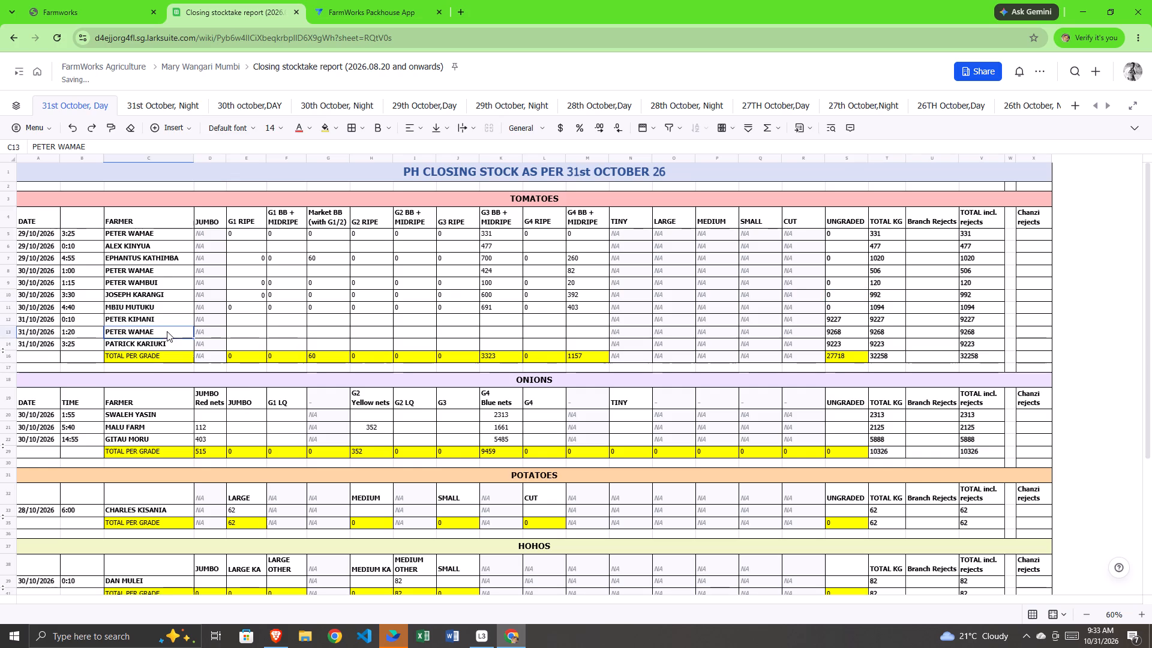
left_click(134, 281)
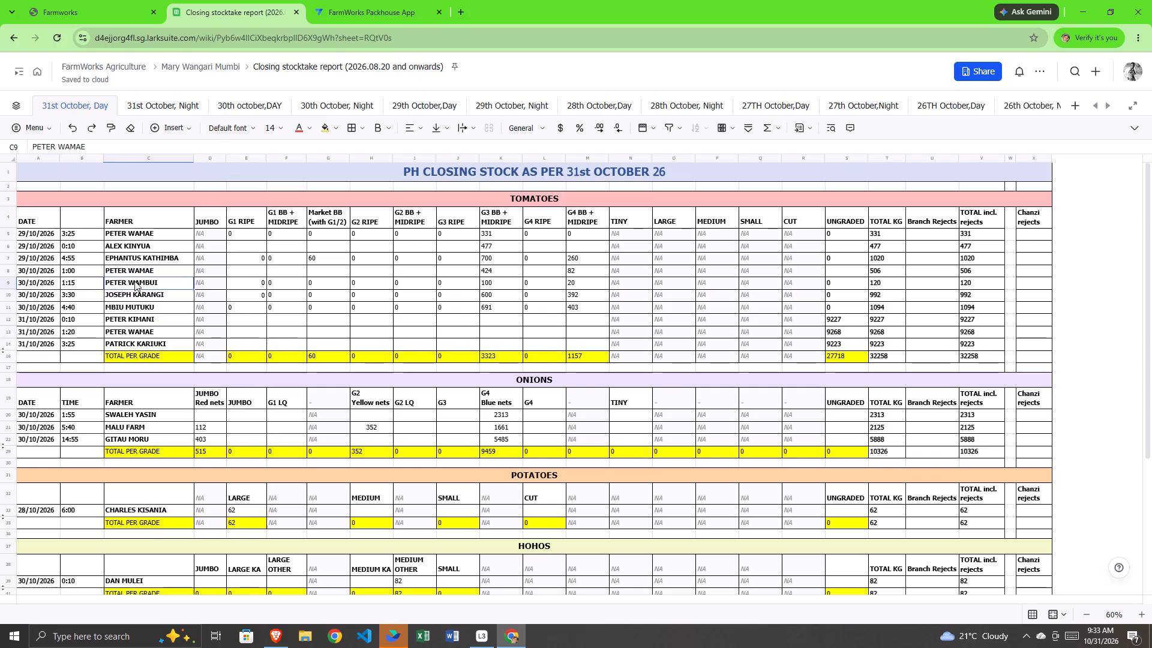
left_click(147, 317)
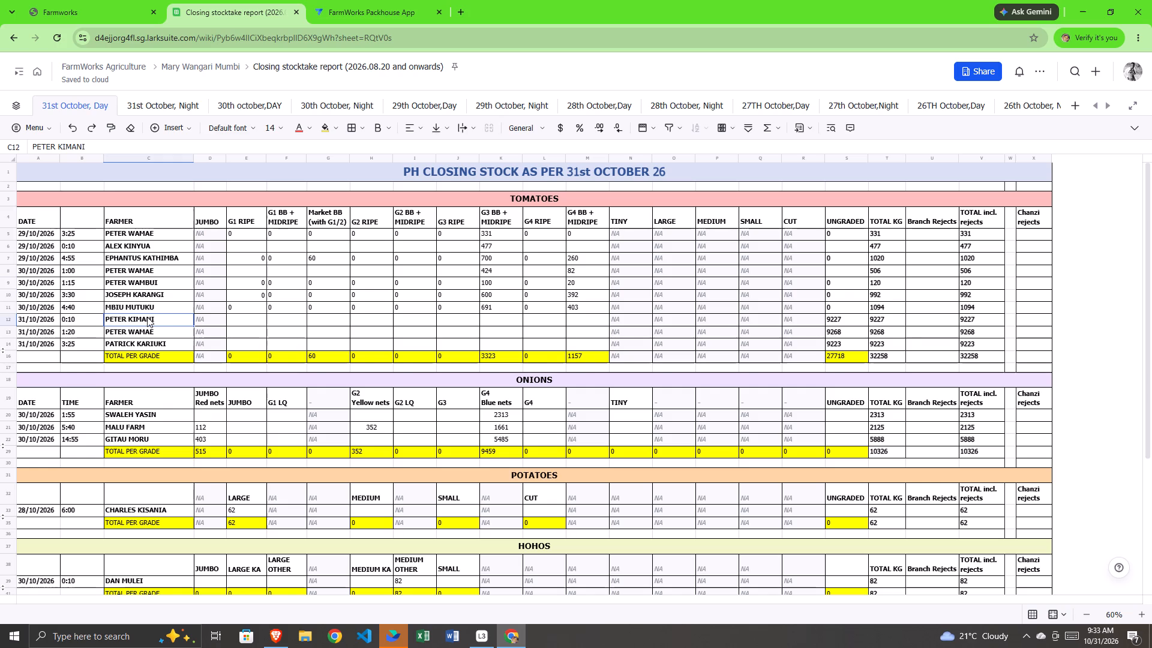
left_click(355, 9)
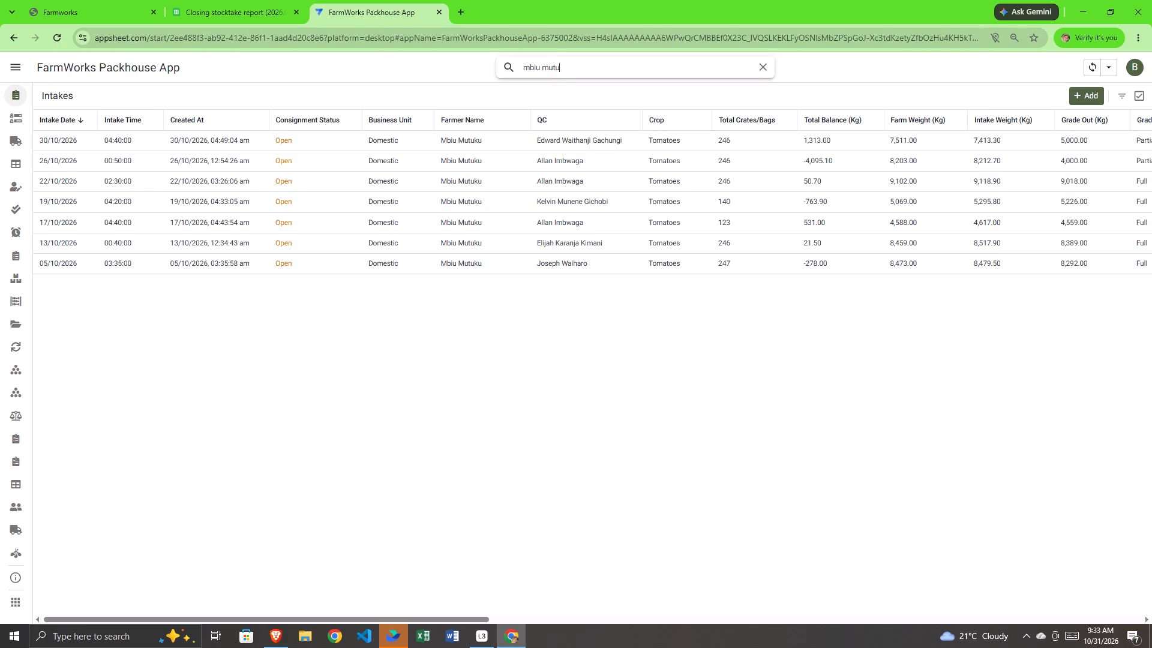
key("BackSpace")
key("BackSpace")
key("BackSpace")
key("BackSpace")
key("BackSpace")
key("BackSpace")
key("BackSpace")
key("BackSpace")
key("BackSpace")
key("BackSpace")
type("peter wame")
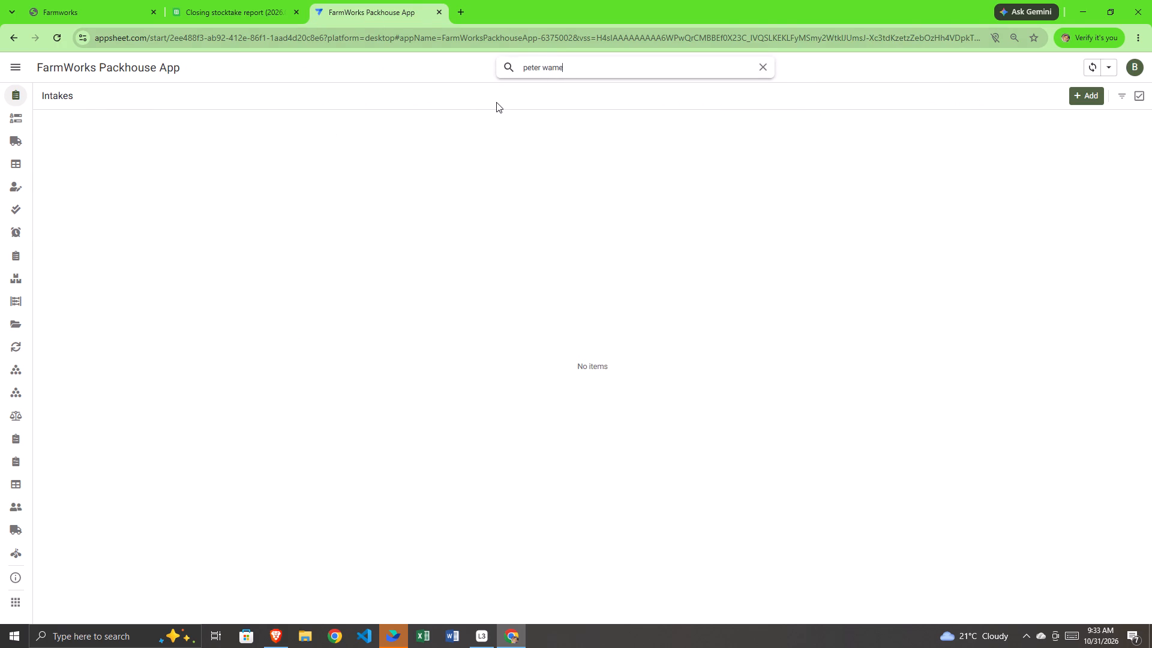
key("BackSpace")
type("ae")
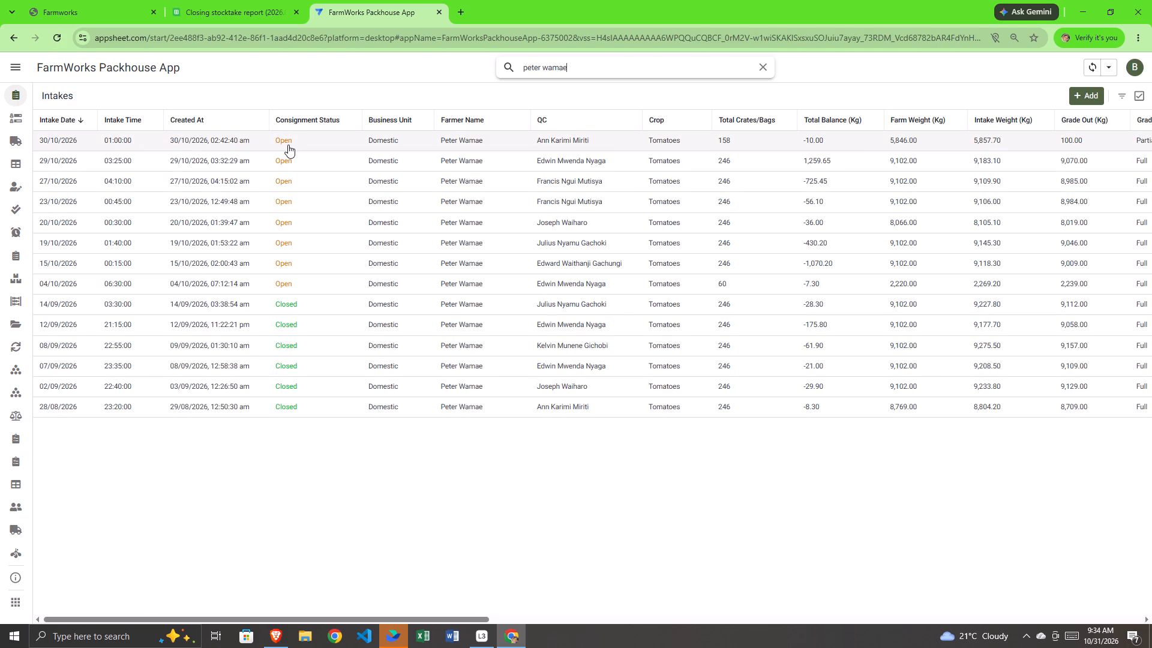
left_click(211, 11)
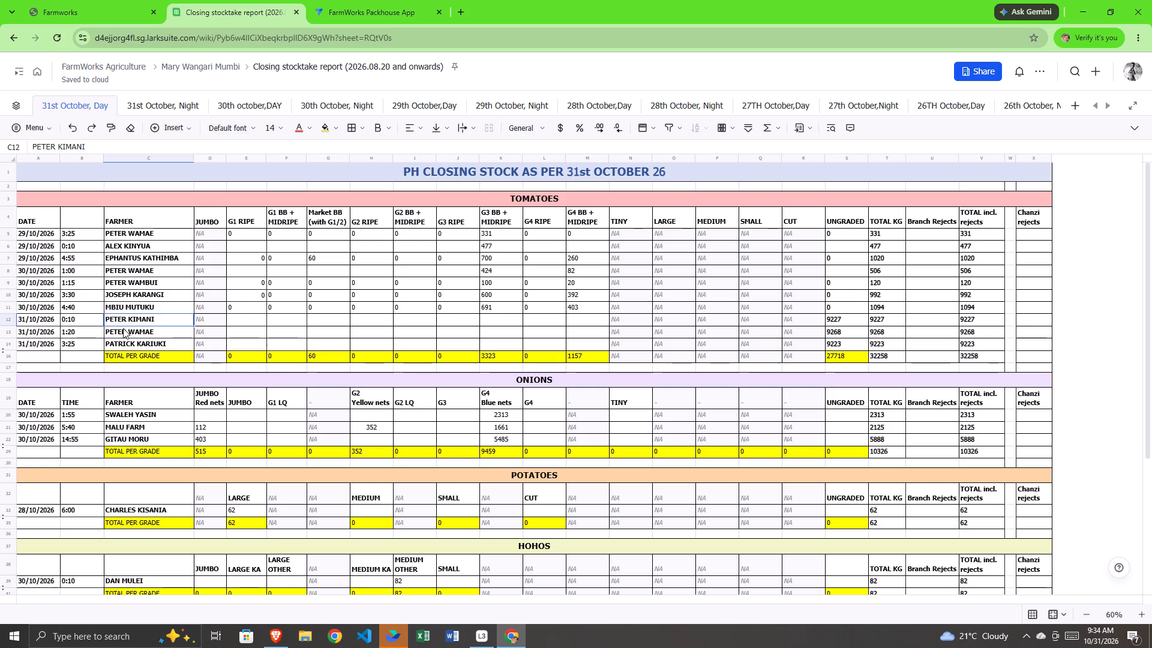
left_click(355, 13)
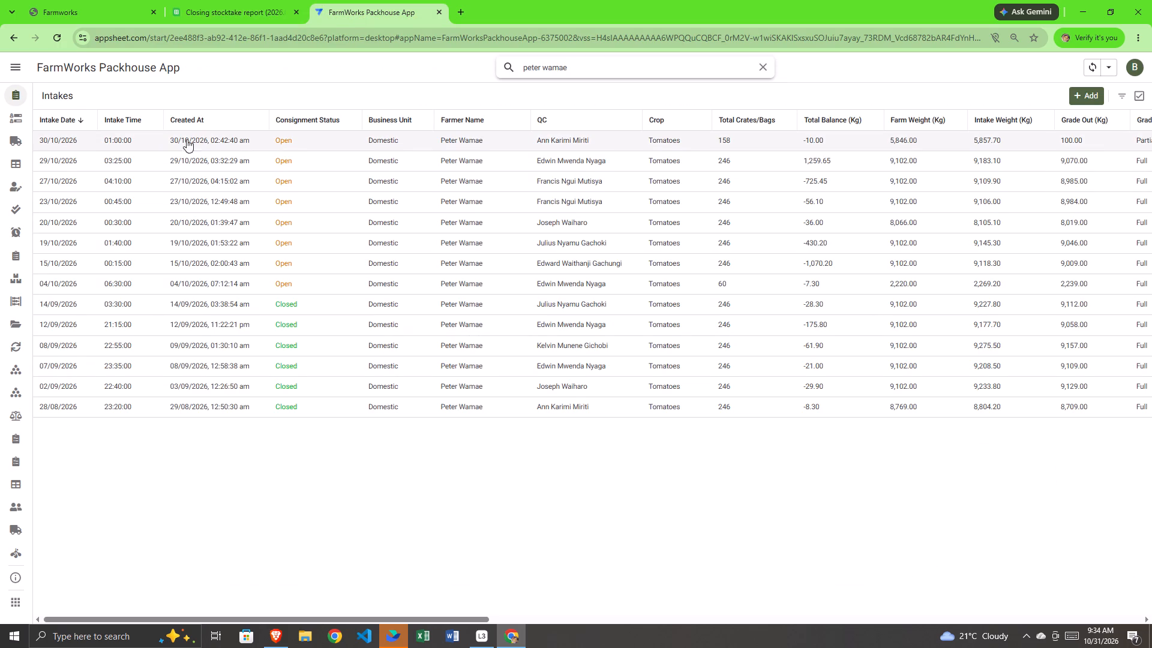
left_click_drag(193, 136, 225, 126)
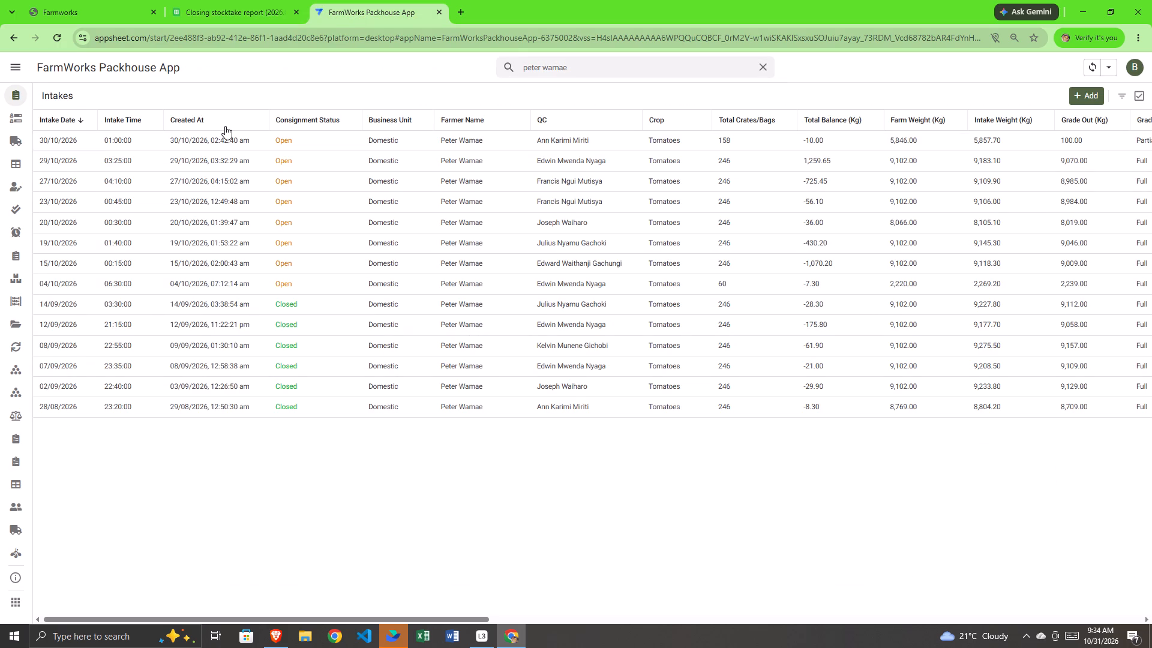
left_click_drag(225, 126, 199, 136)
left_click(230, 14)
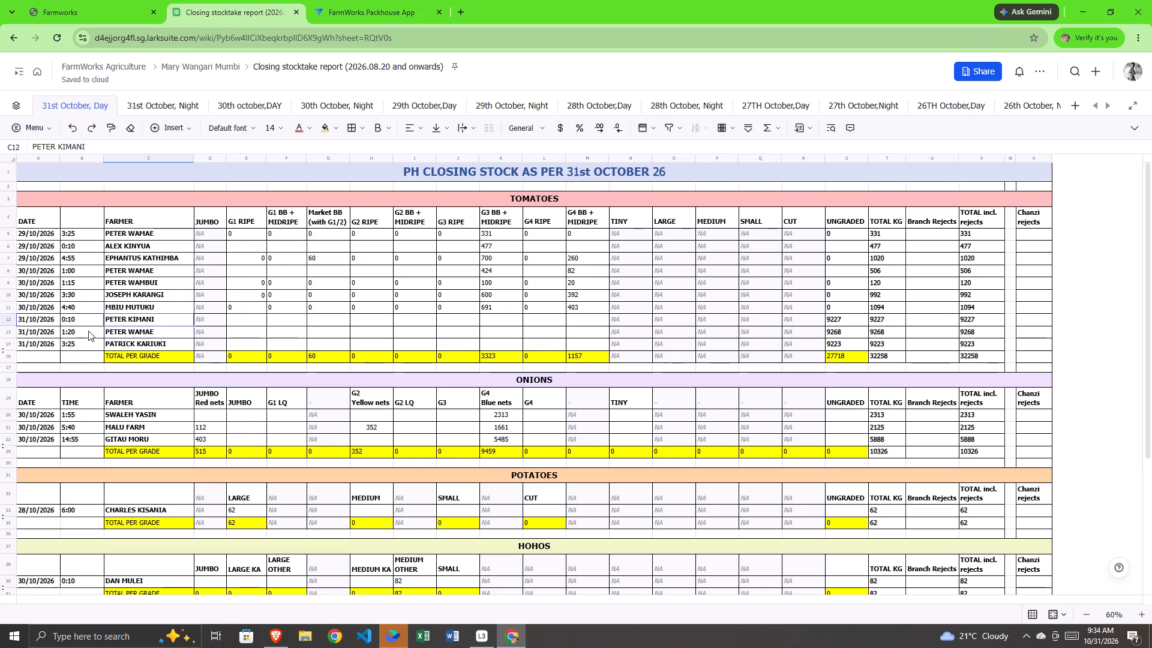
left_click(79, 318)
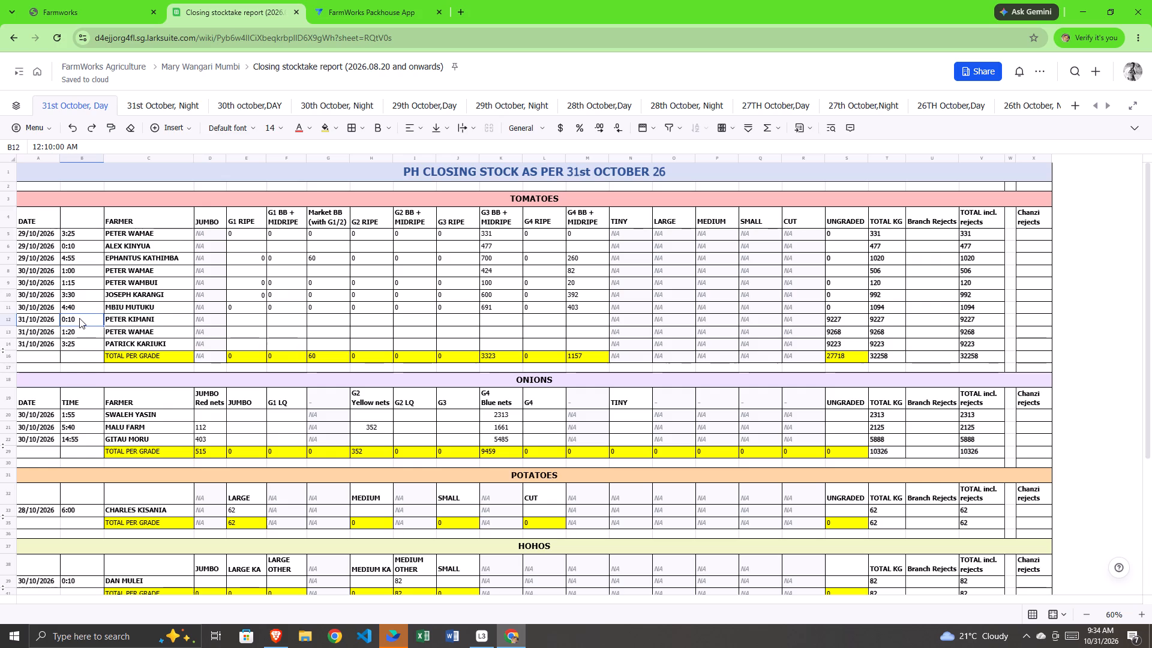
Set G3 BB + MIDRIPE to 340 in the 30/10/2026 1:00 tomatoes row.
left_click(154, 271)
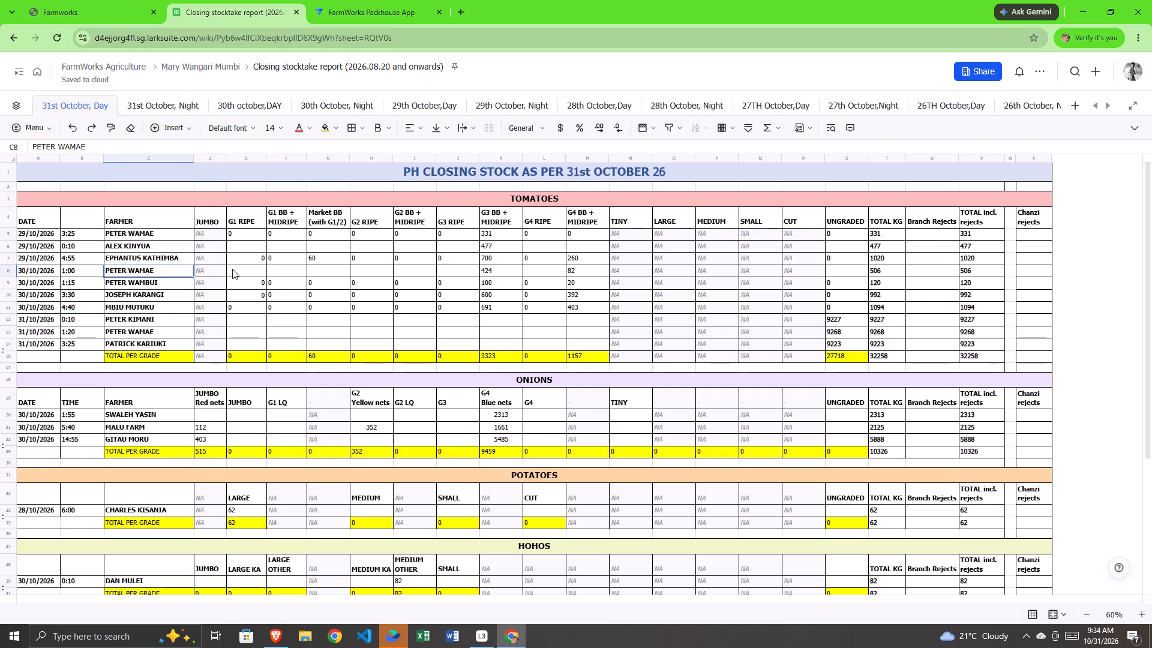
left_click(236, 271)
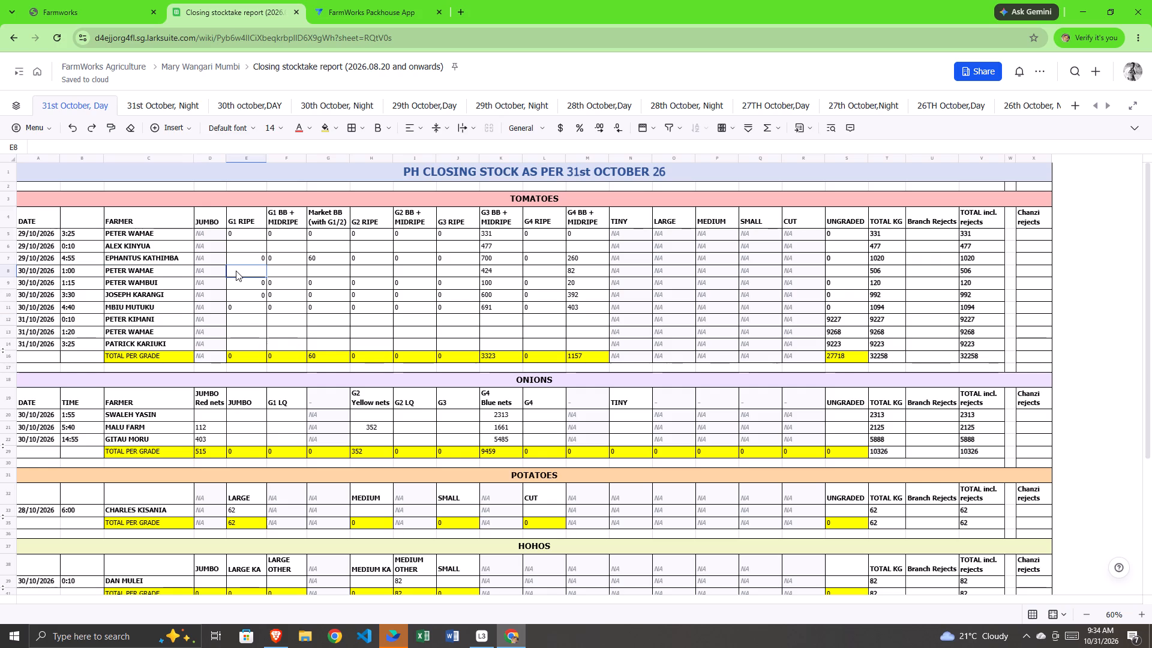
left_click(500, 270)
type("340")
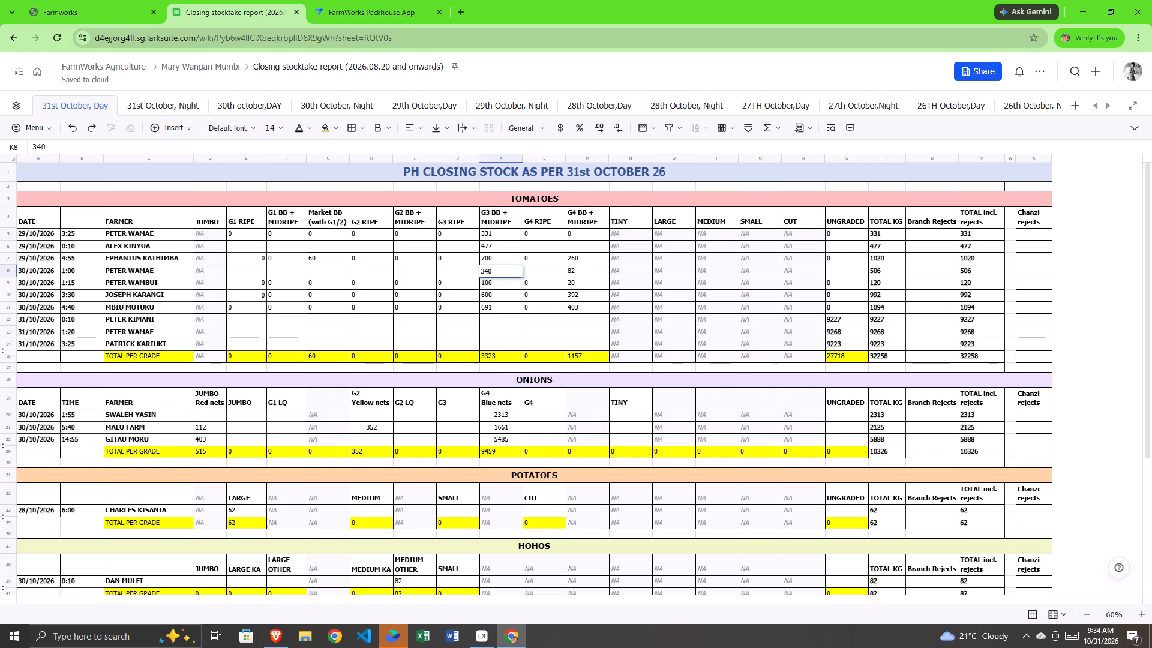
Enter 0 in the empty cells from G1 RIPE to G3 RIPE, in G4 RIPE and in UNGRADED of the 30/10/2026 1:00 tomatoes row.
left_click(259, 273)
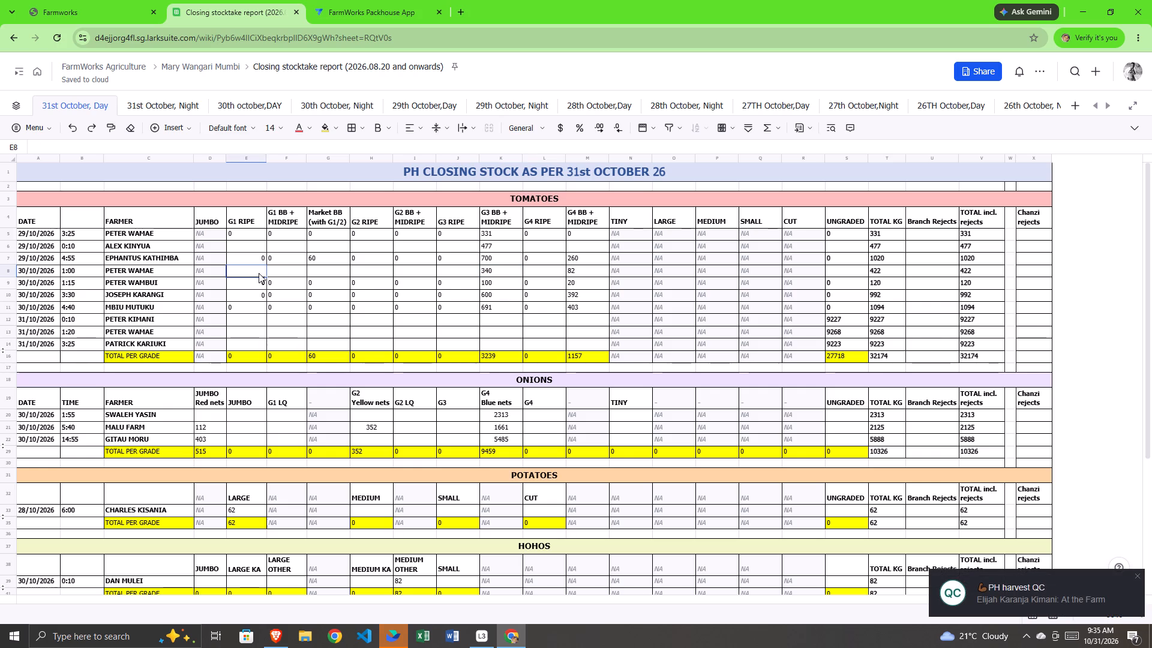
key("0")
key("Right")
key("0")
key("Right")
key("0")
key("Right")
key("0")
key("Right")
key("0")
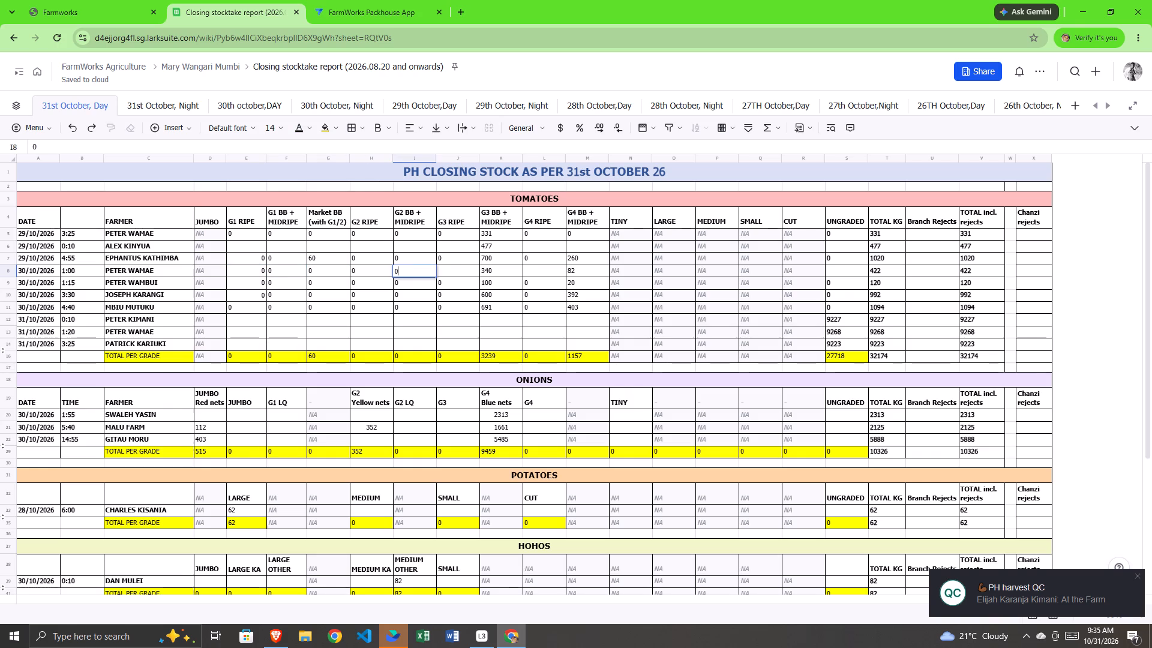
key("Right")
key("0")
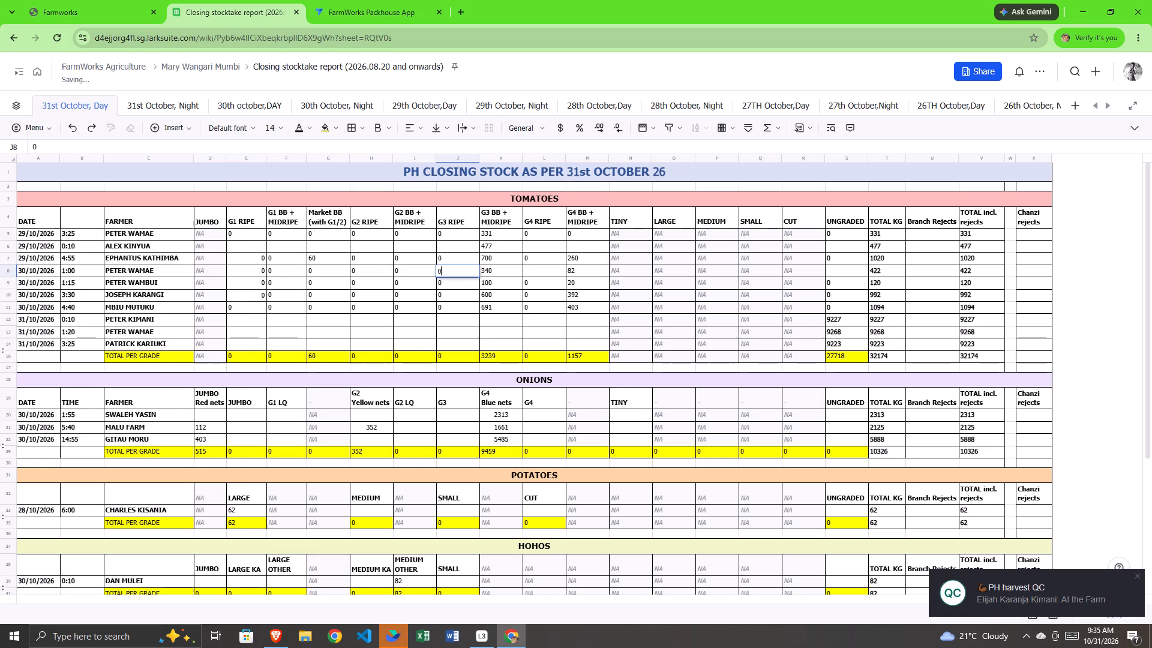
left_click(541, 271)
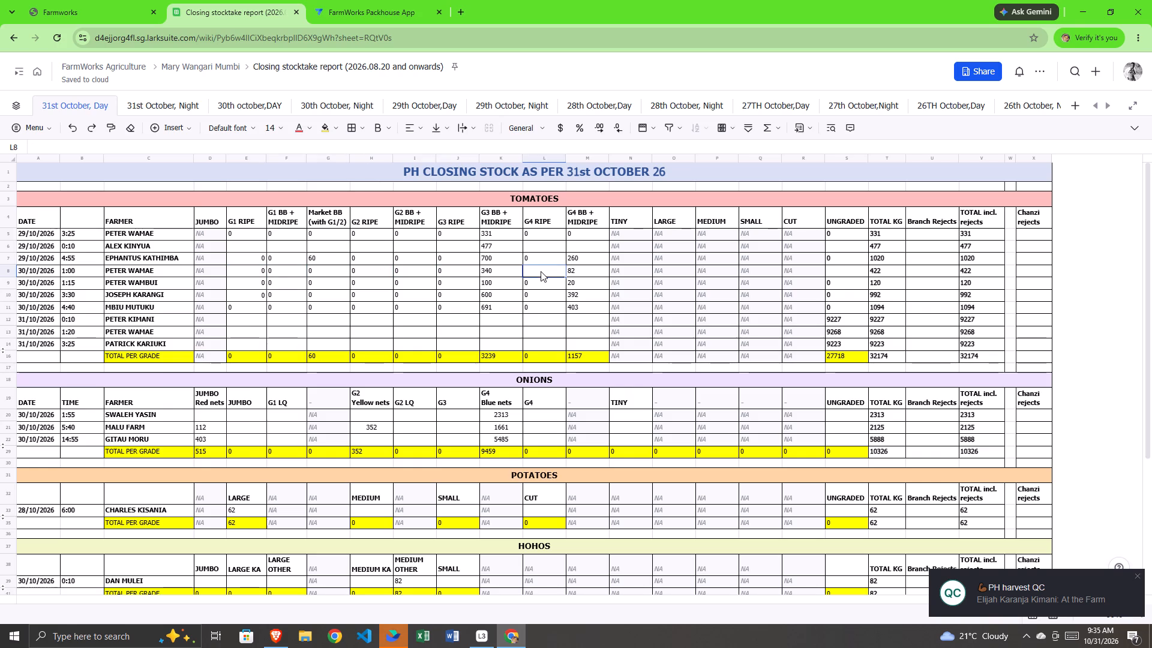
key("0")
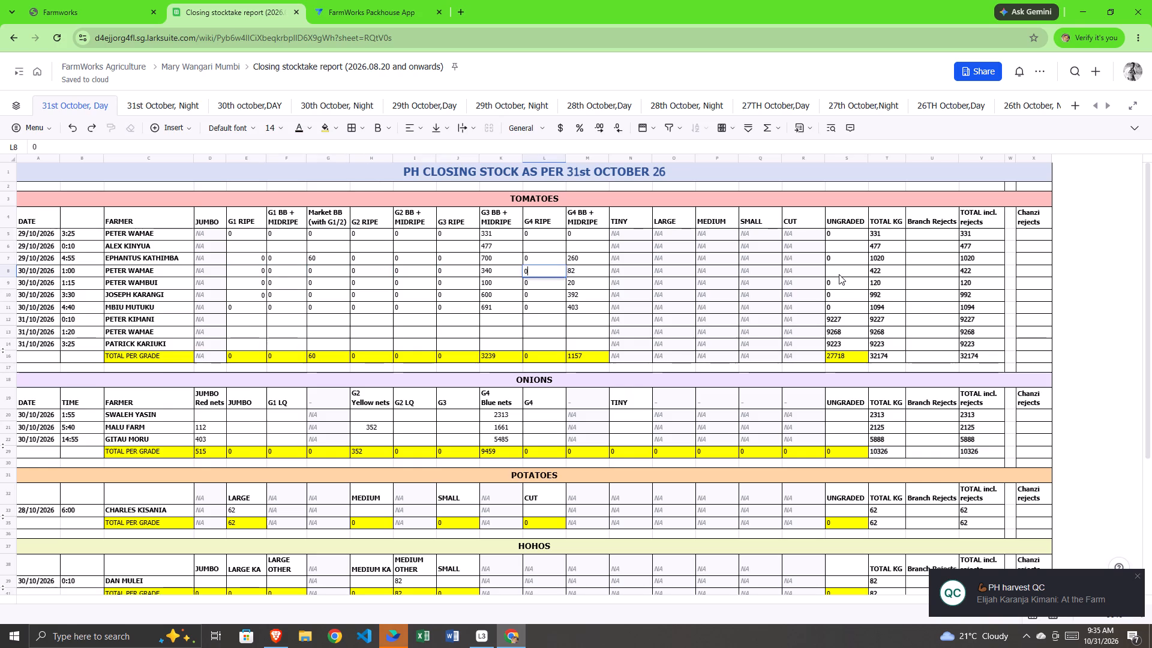
left_click(838, 277)
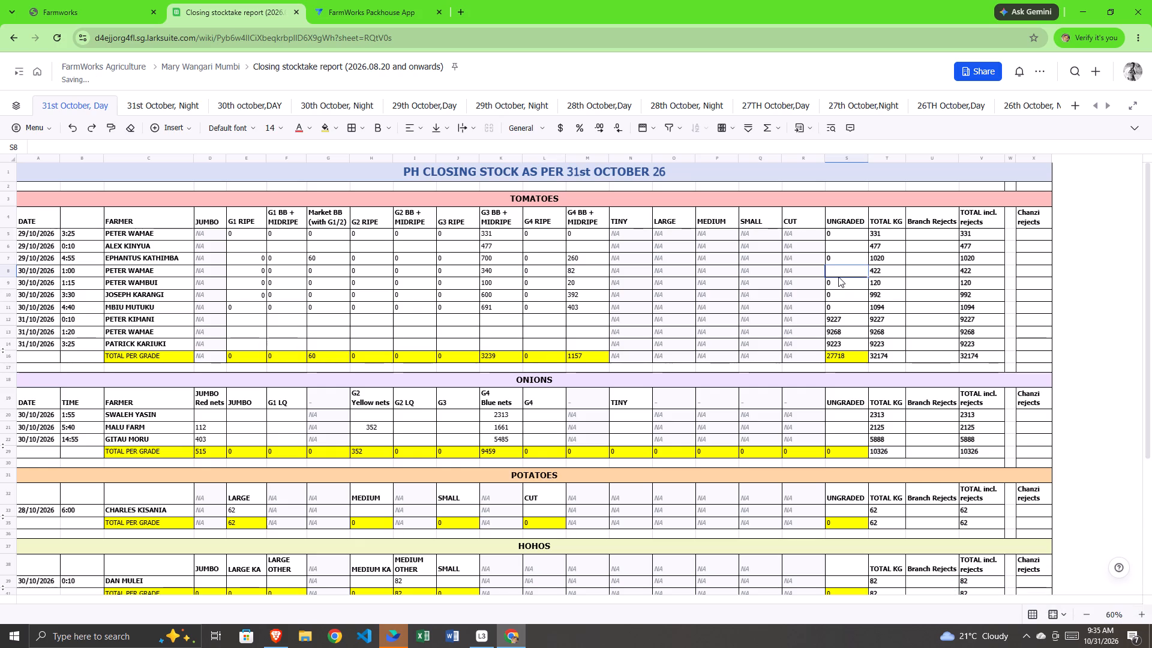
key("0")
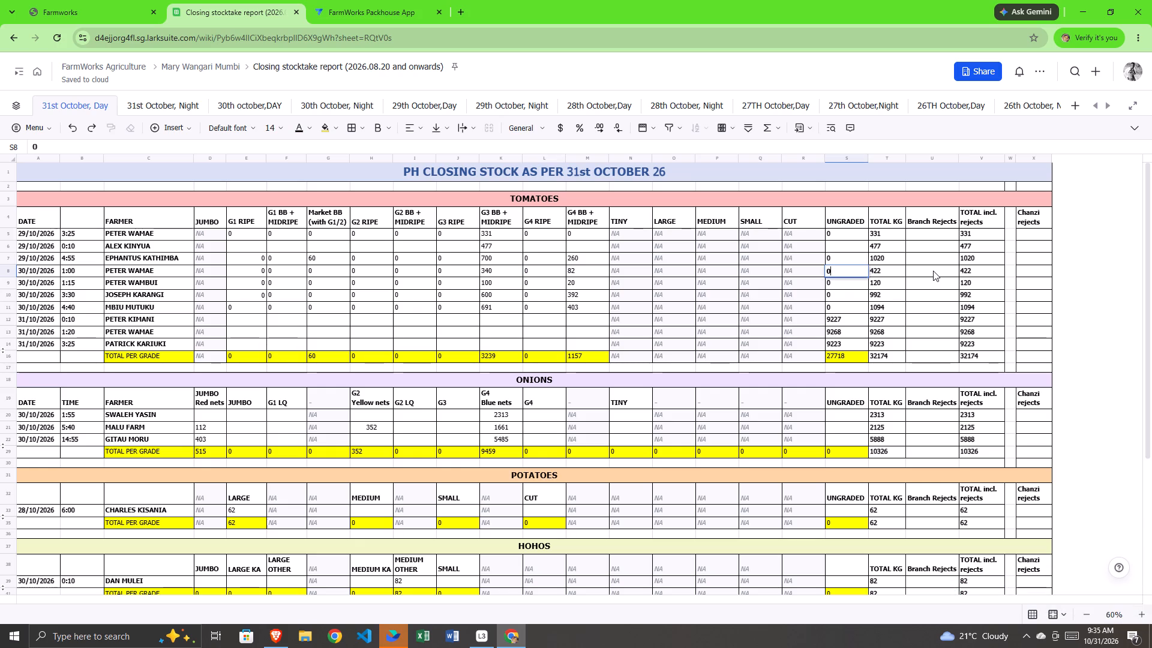
left_click(933, 271)
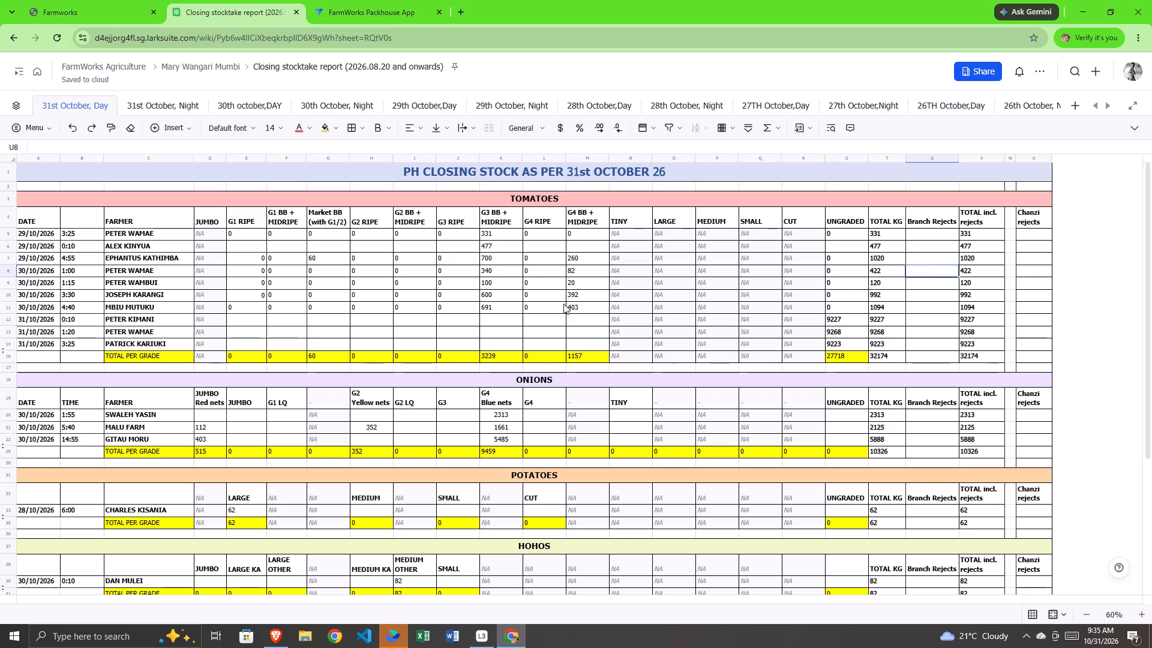
Set G3 BB + MIDRIPE to 320 in the 29/10/2026 0:10 tomatoes row.
left_click(132, 247)
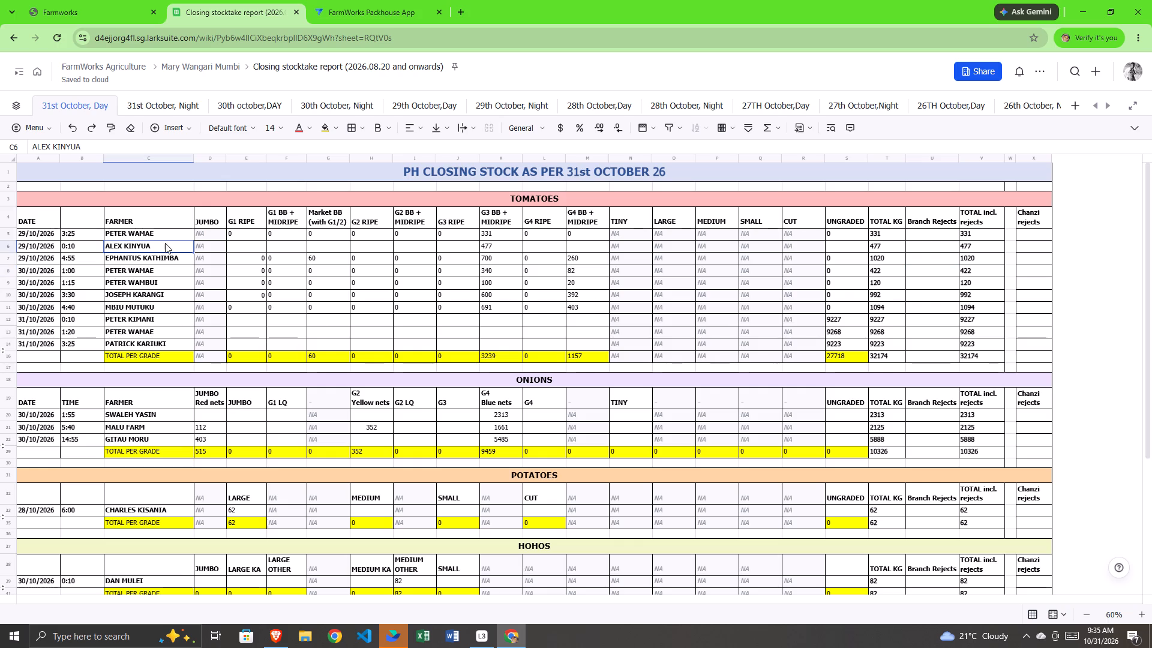
left_click(239, 245)
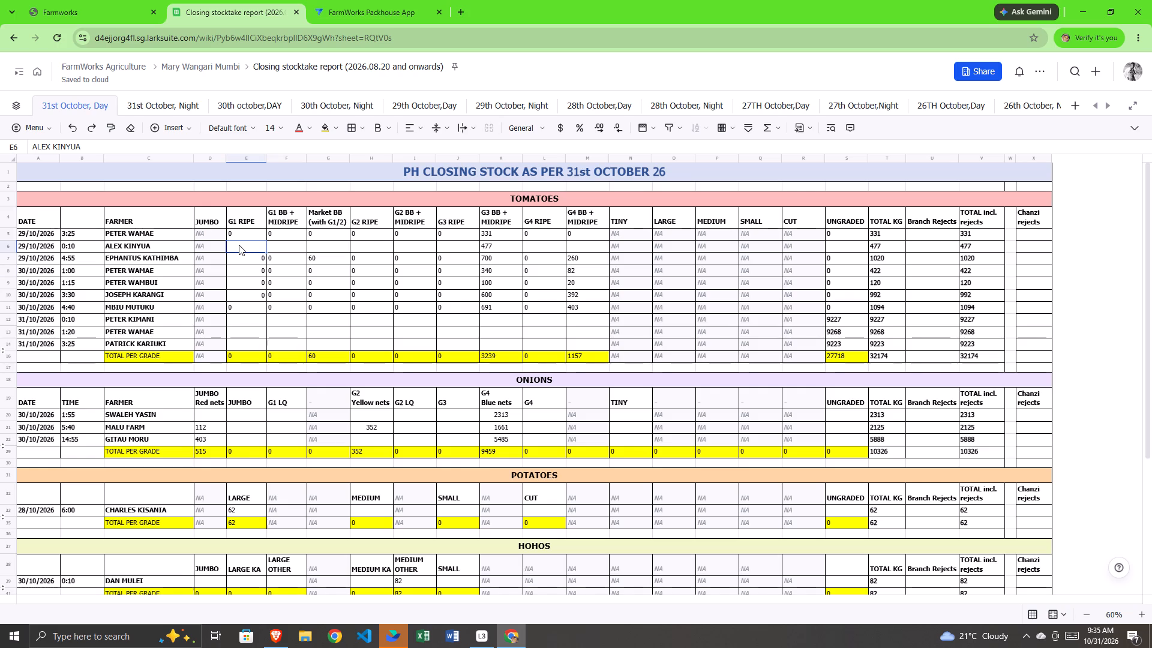
left_click(493, 245)
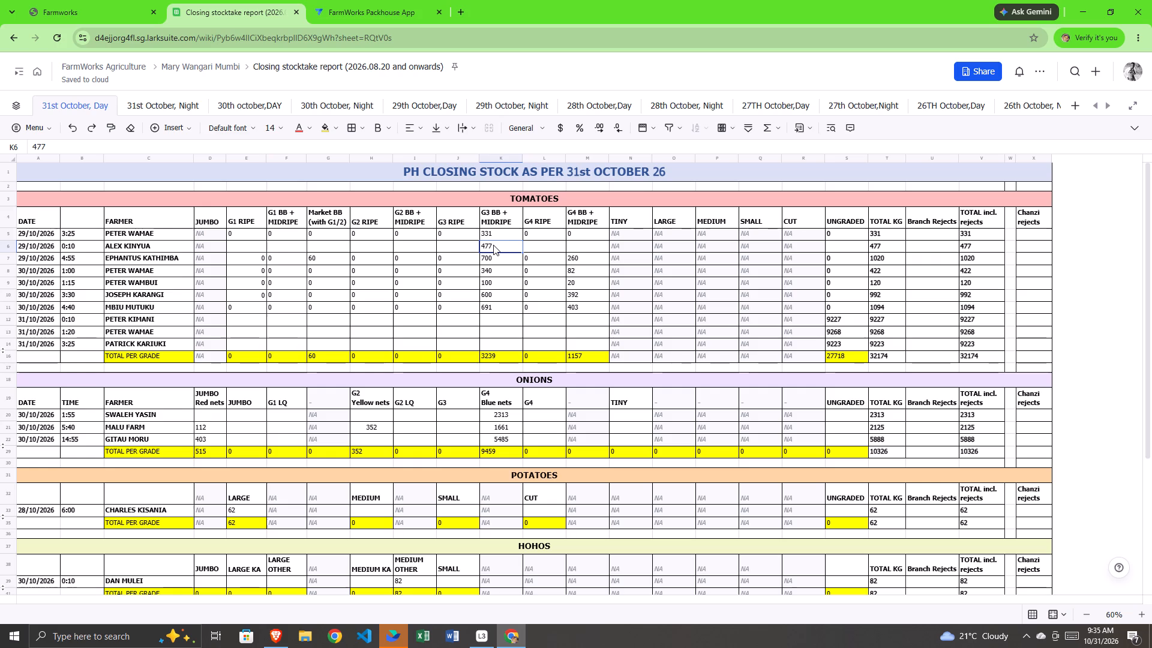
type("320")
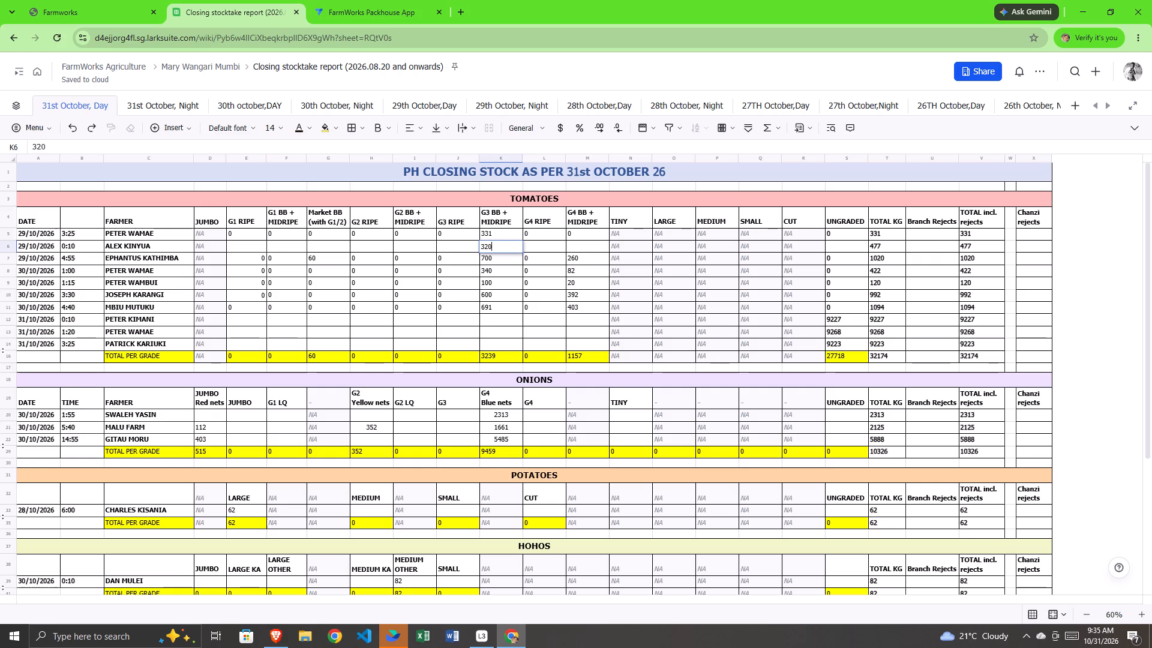
Enter 0 from G1 RIPE to G3 RIPE and in G4 RIPE, G4 BB + MIDRIPE and UNGRADED of the 29/10/2026 0:10 tomatoes row.
left_click(242, 245)
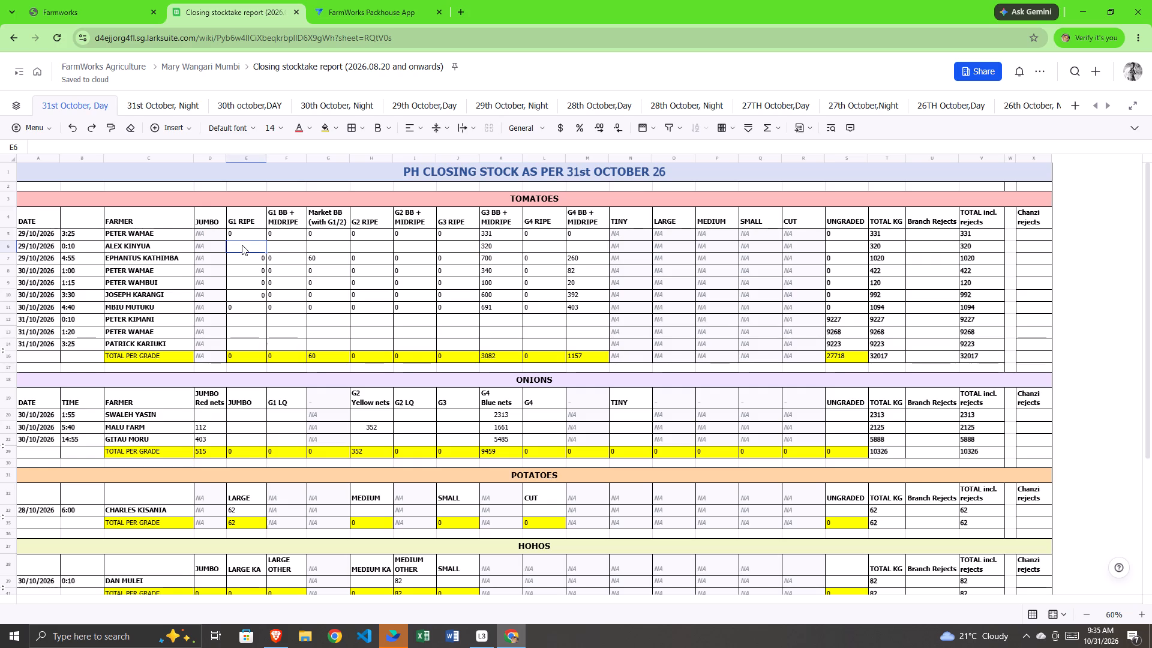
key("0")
key("Right")
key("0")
key("Right")
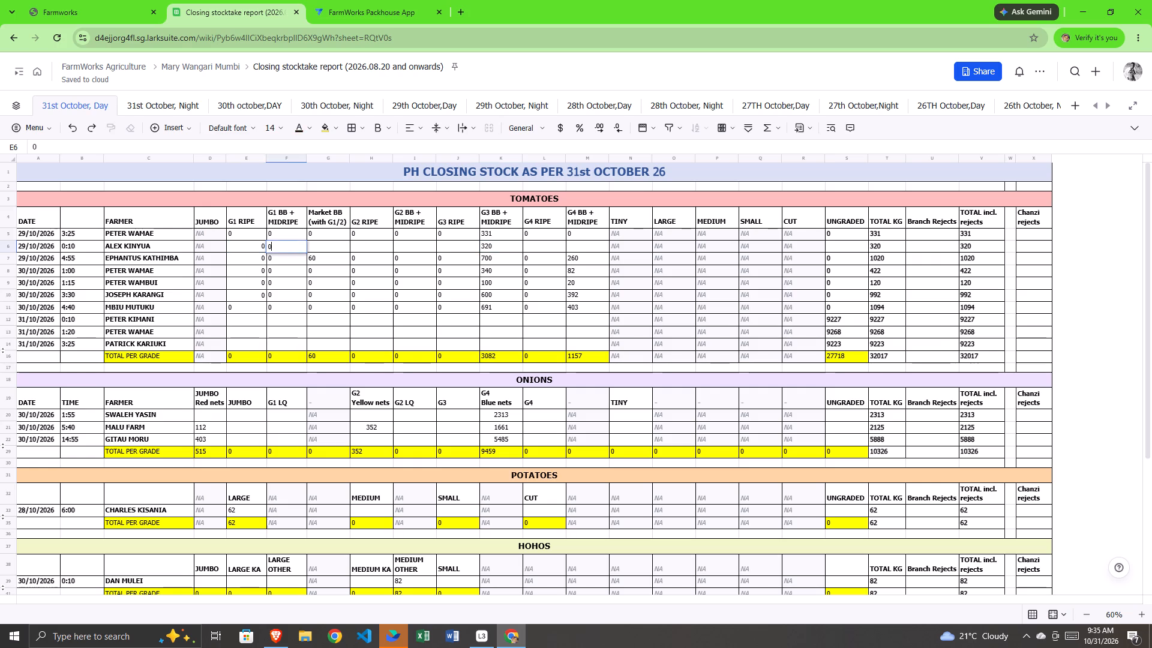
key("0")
key("Right")
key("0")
key("Right")
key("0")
key("Right")
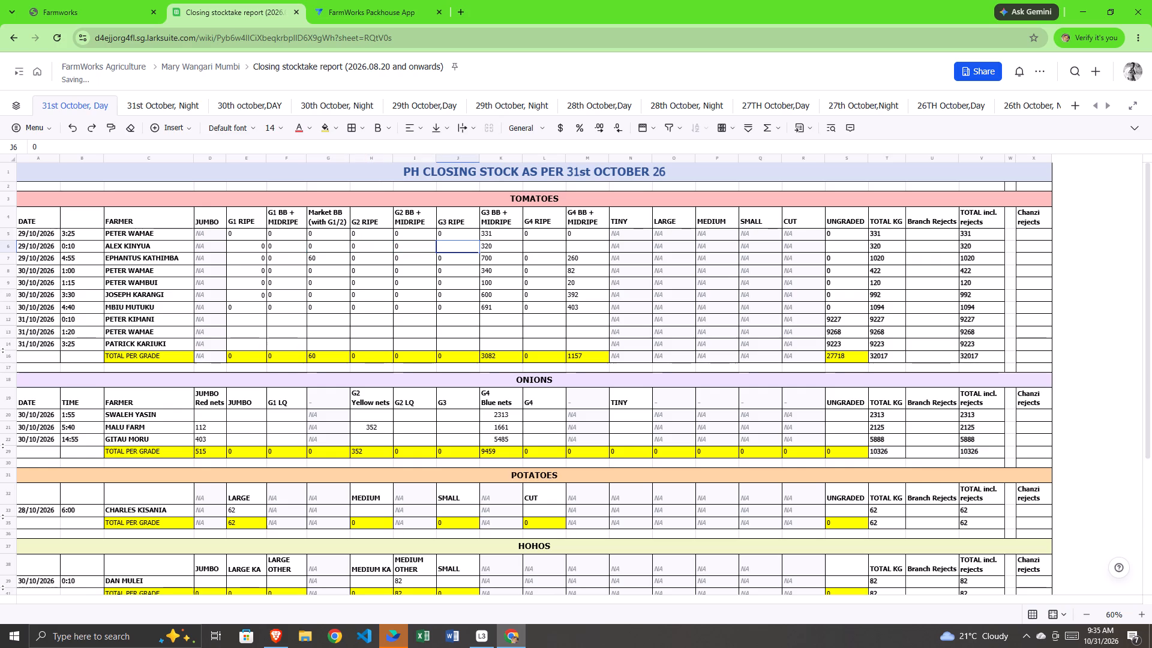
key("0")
key("Right")
key("Right")
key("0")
key("Right")
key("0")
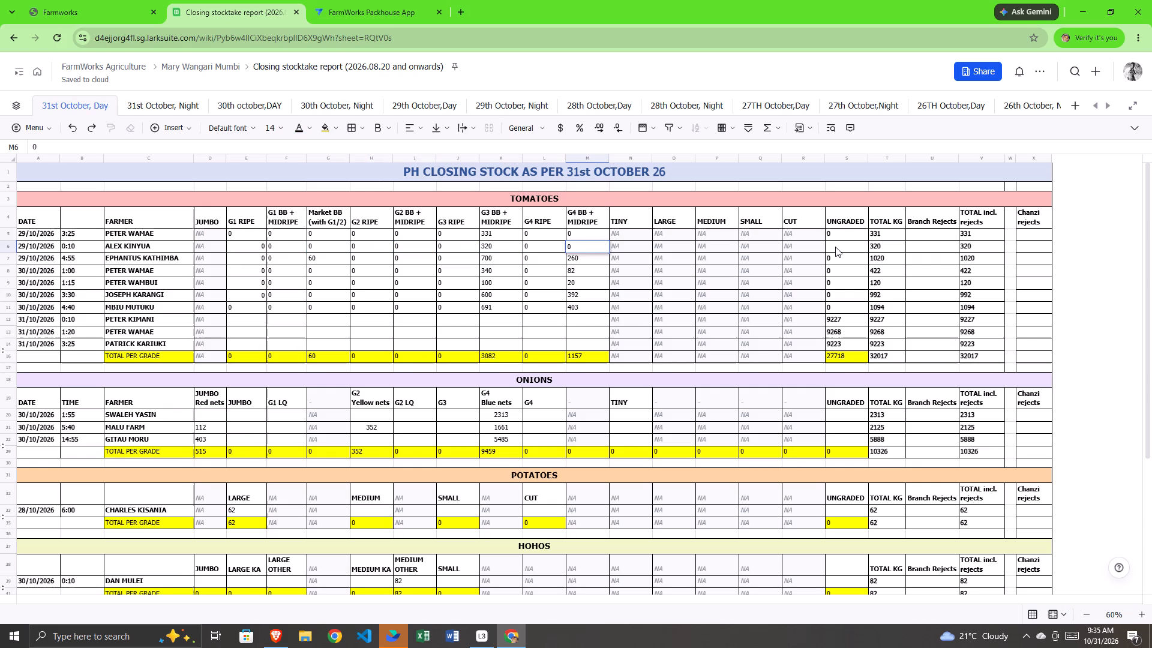
left_click(836, 248)
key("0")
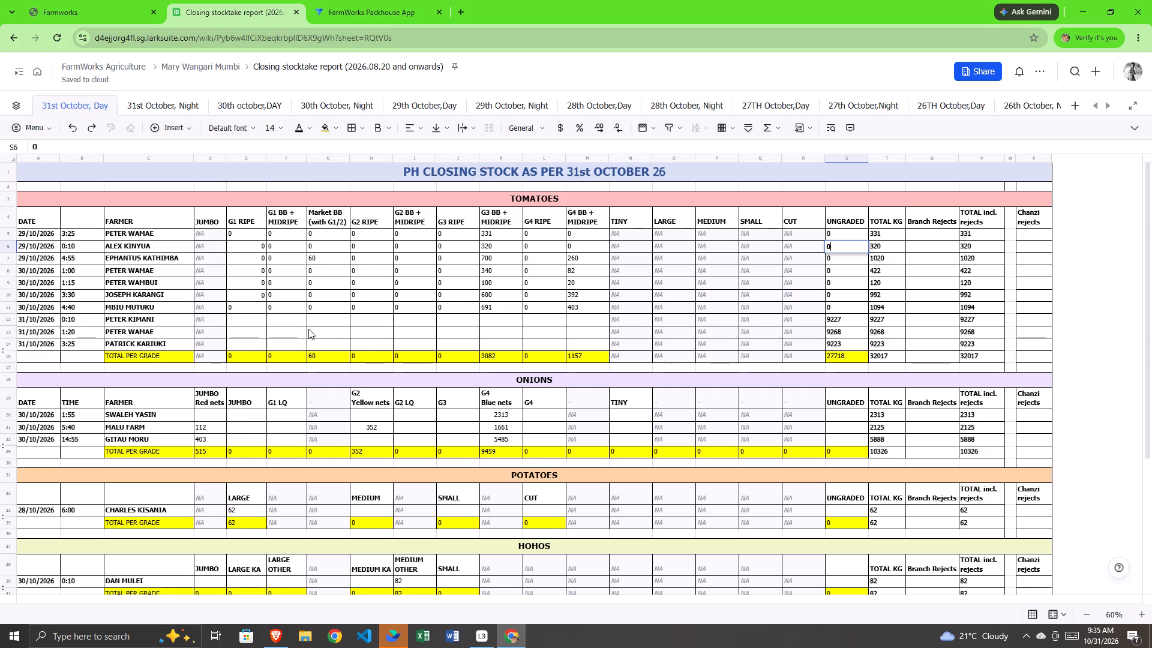
left_click(258, 319)
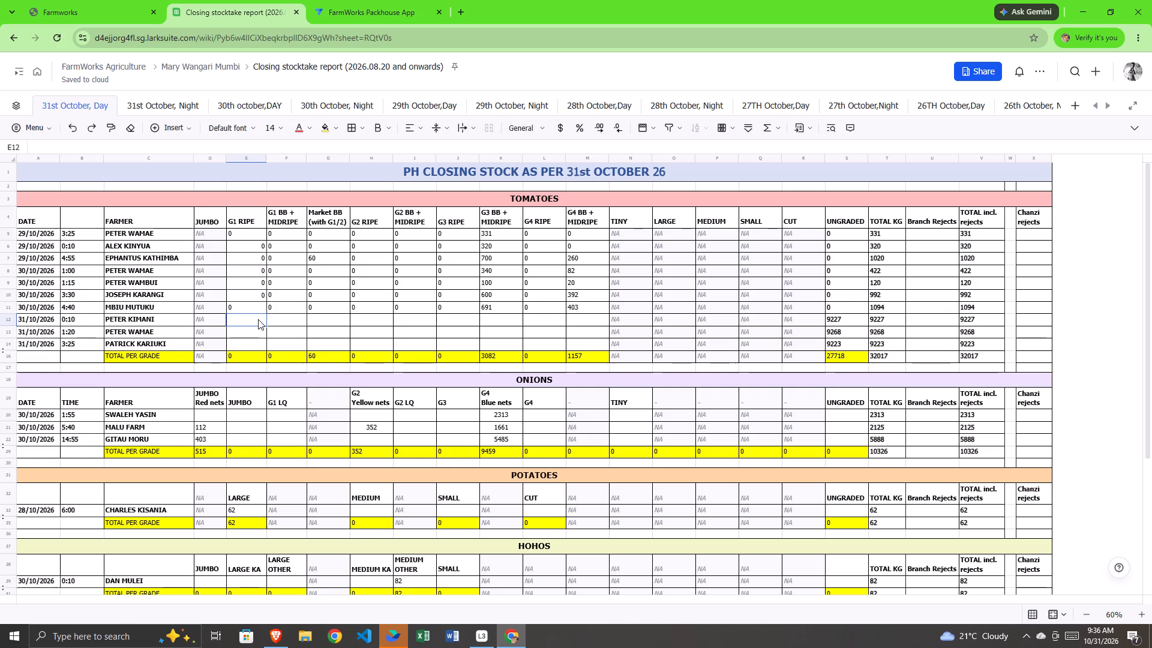
Set JUMBO Red nets to 409 in the 30/10/2026 14:55 onions row and enter 0 in its empty cells from JUMBO to G3.
scroll(192, 416, "down", 1)
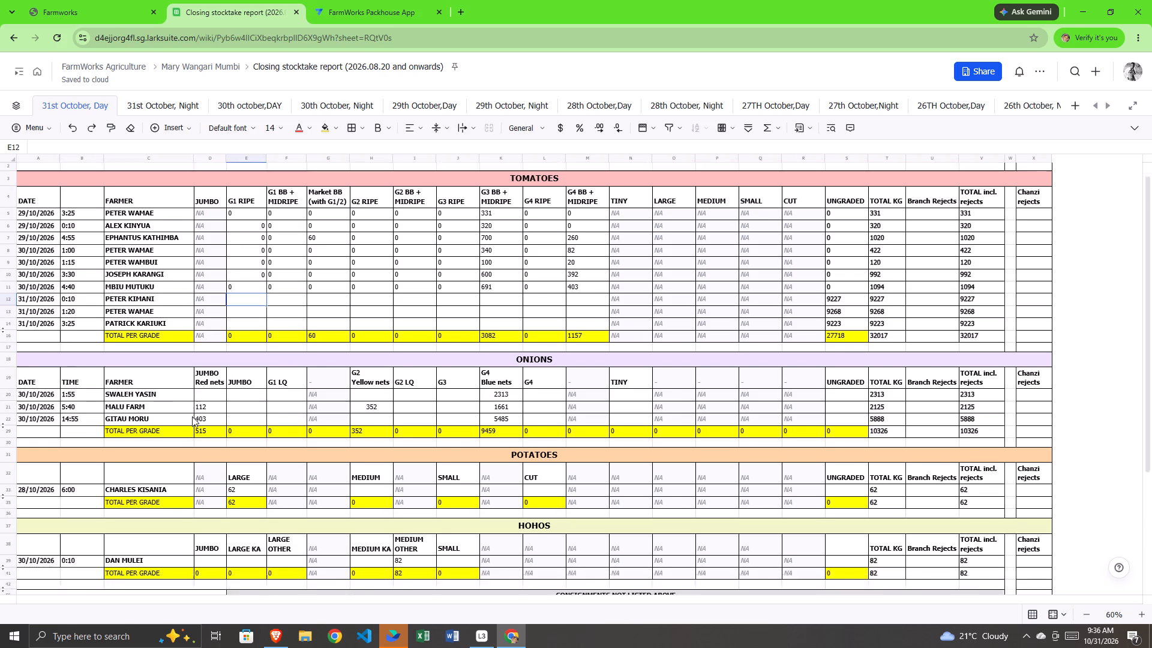
scroll(192, 416, "down", 1)
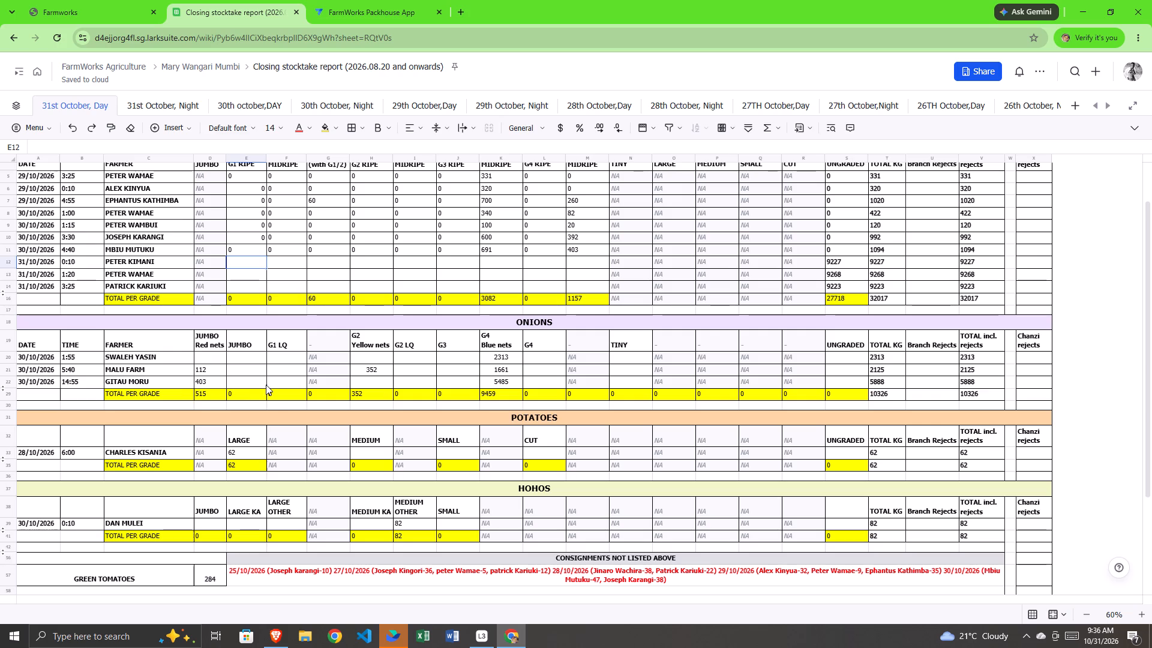
left_click(247, 385)
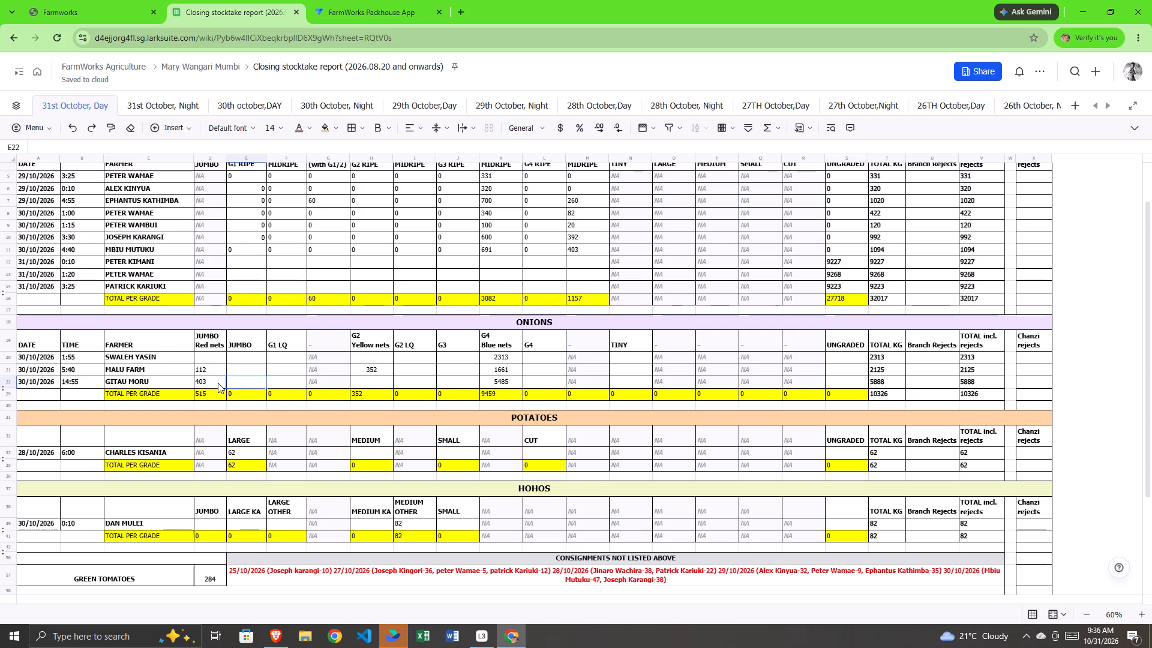
left_click(218, 383)
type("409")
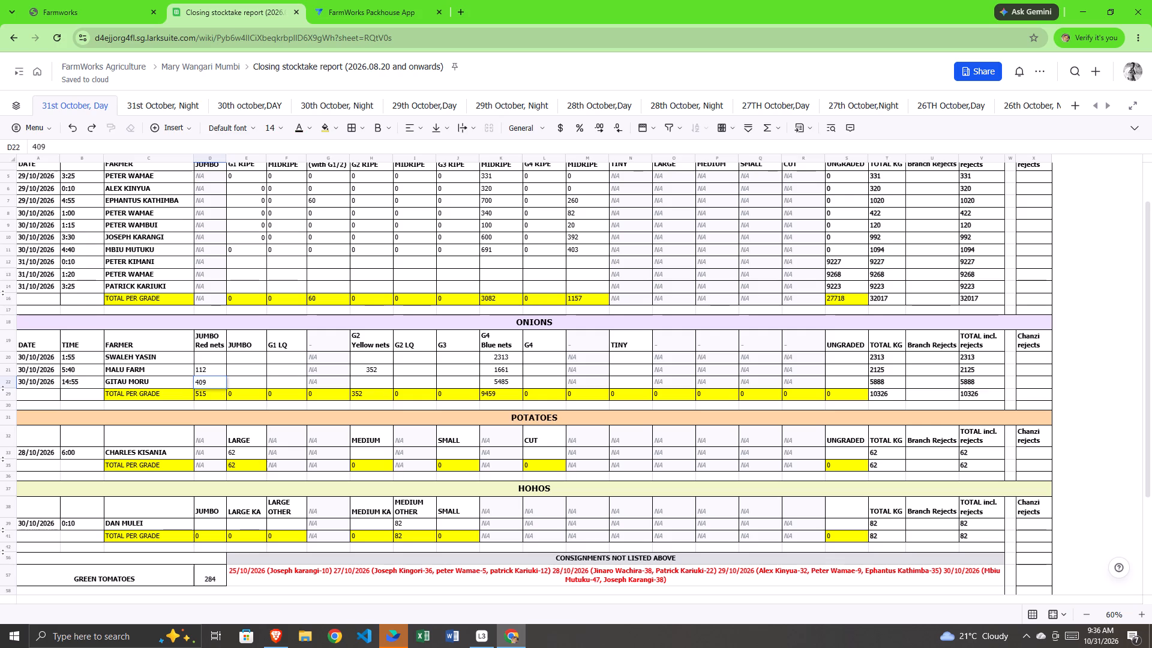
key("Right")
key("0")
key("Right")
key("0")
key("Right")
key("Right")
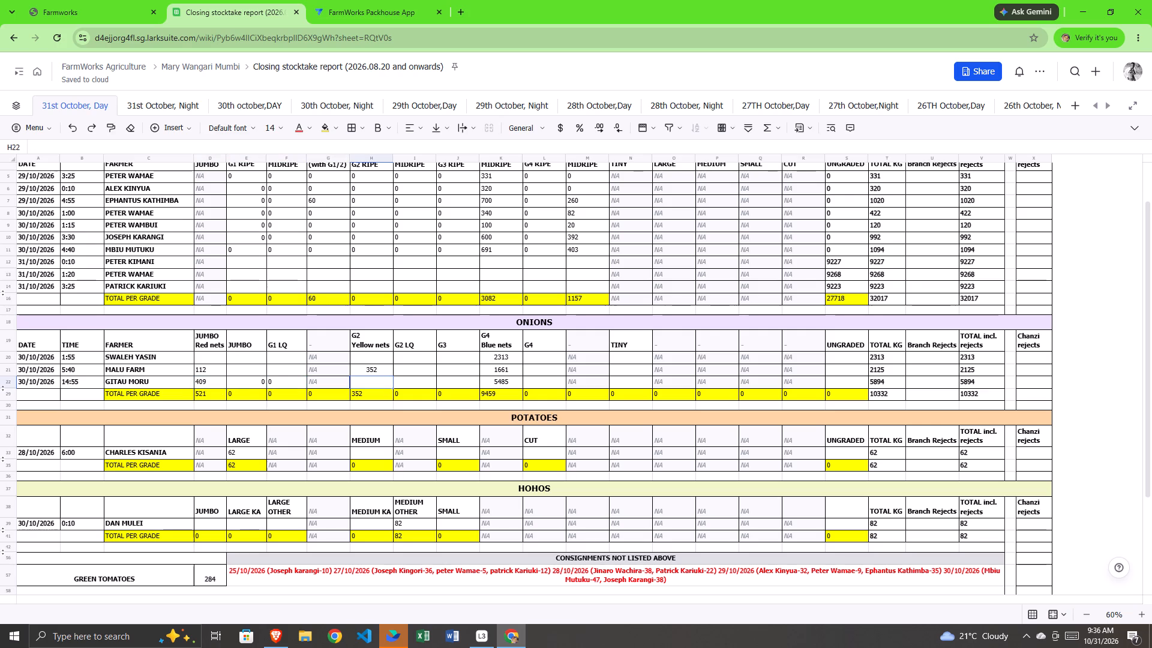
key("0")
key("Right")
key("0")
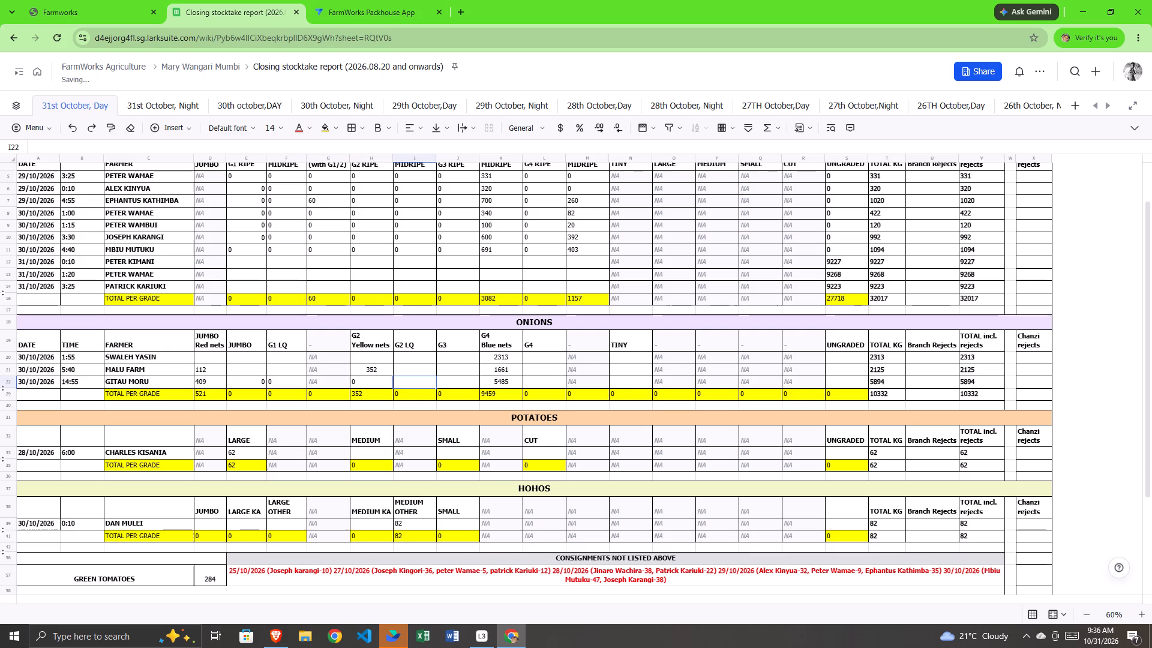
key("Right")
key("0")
Set G4 Blue nets to 5520 in the 30/10/2026 14:55 onions row and enter 0 in its G4, TINY and UNGRADED cells.
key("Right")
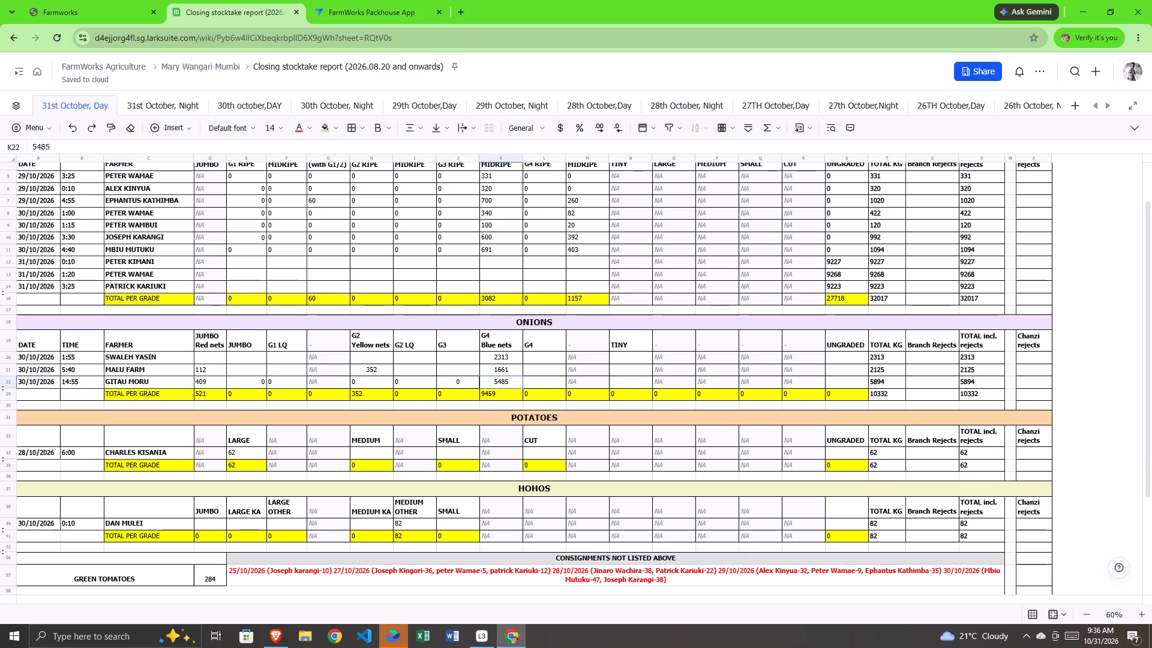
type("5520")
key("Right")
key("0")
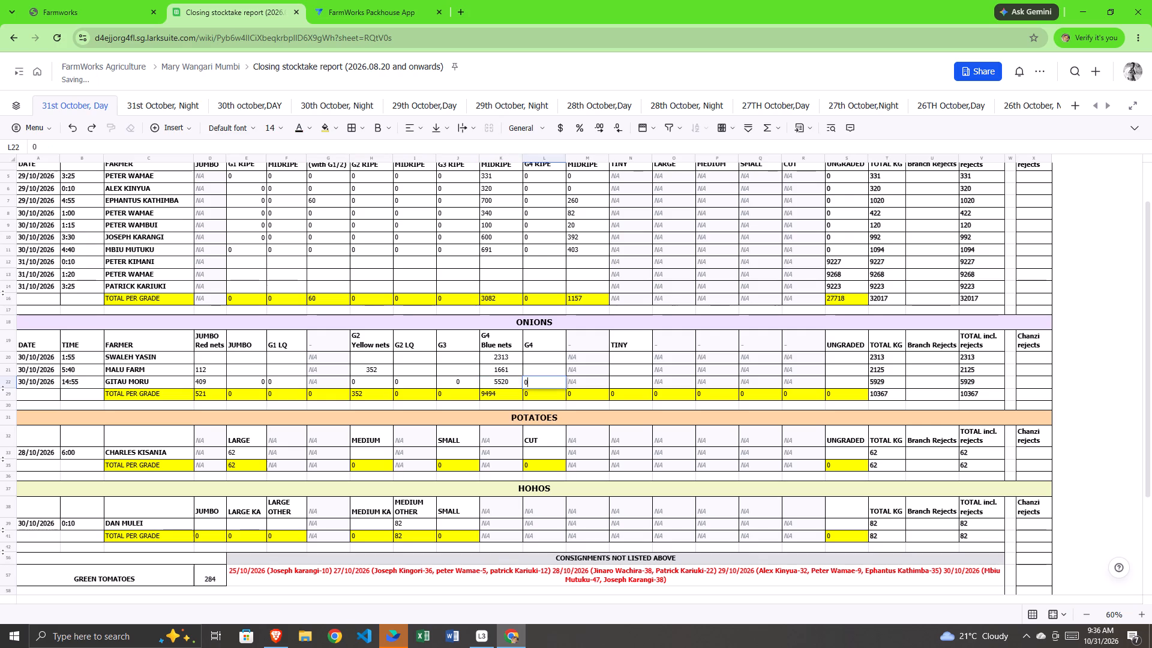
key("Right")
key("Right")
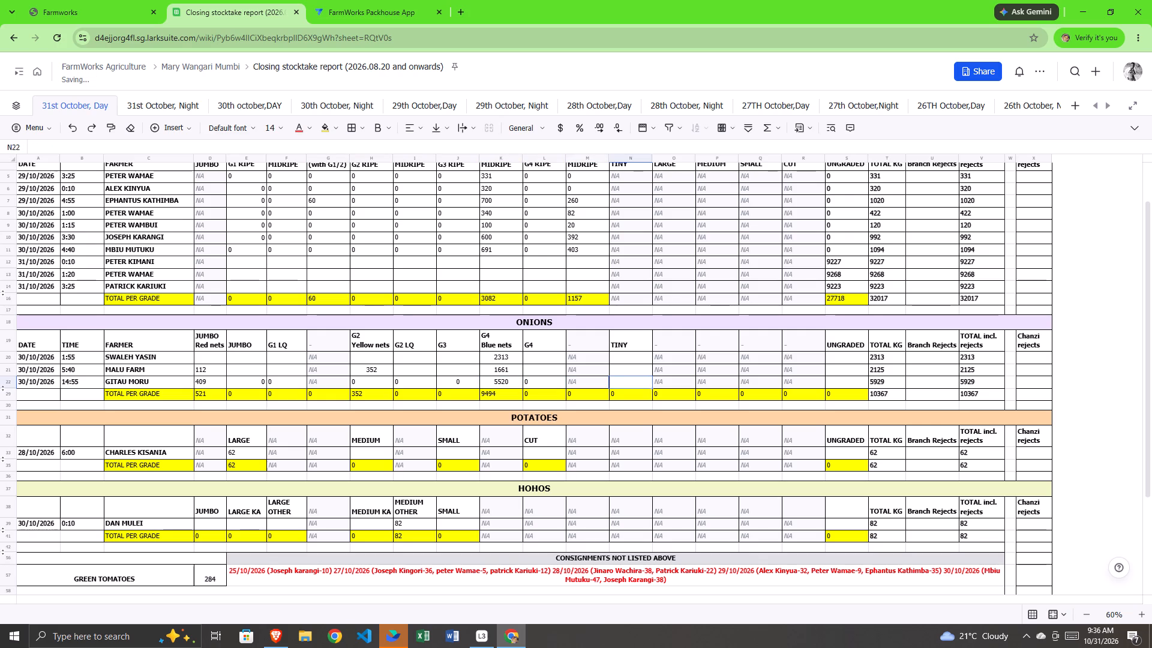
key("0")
left_click(844, 383)
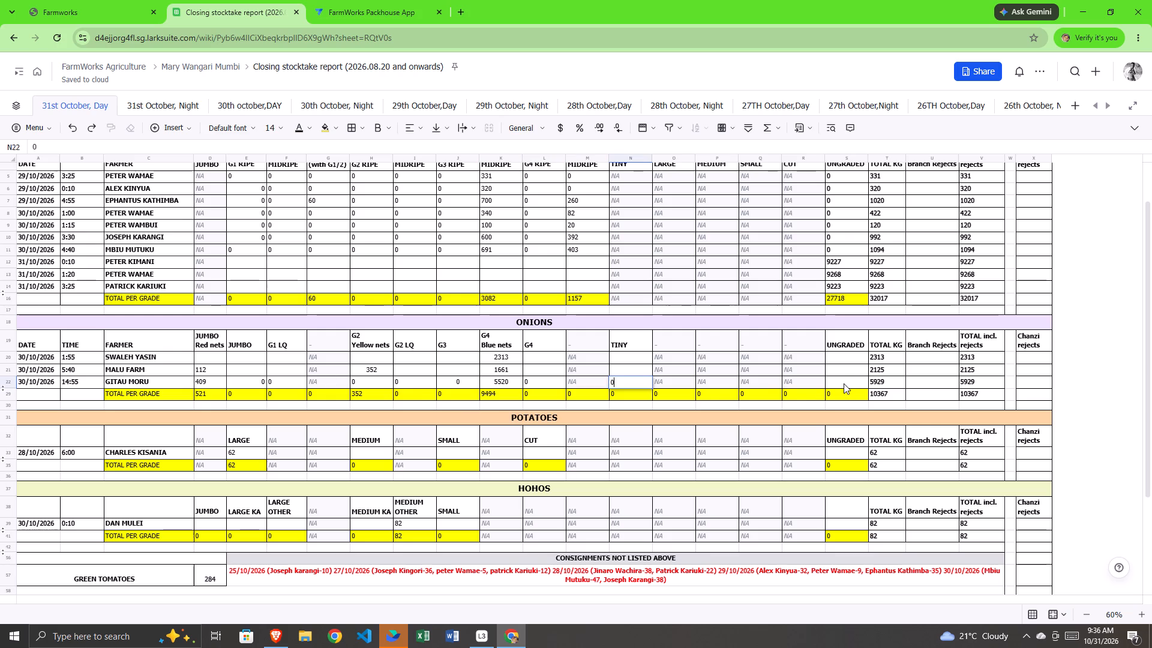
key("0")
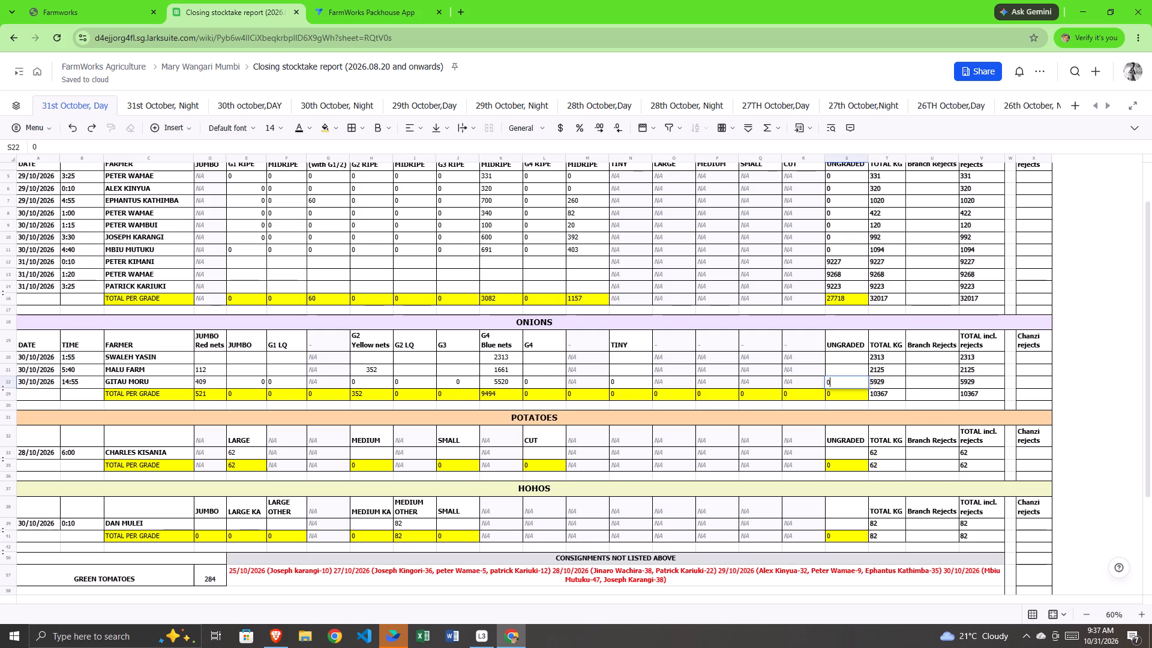
Set JUMBO Red nets to 110 in the 30/10/2026 5:40 onions row and enter 0 in its JUMBO and G1 LQ cells.
left_click(204, 369)
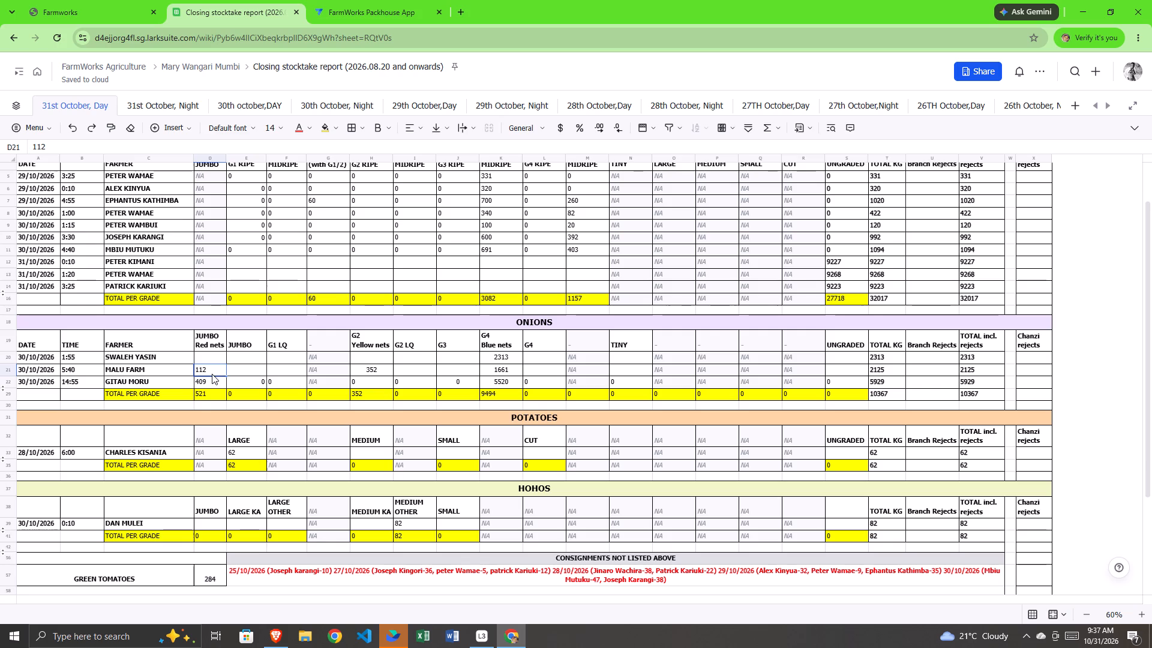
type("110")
left_click(241, 372)
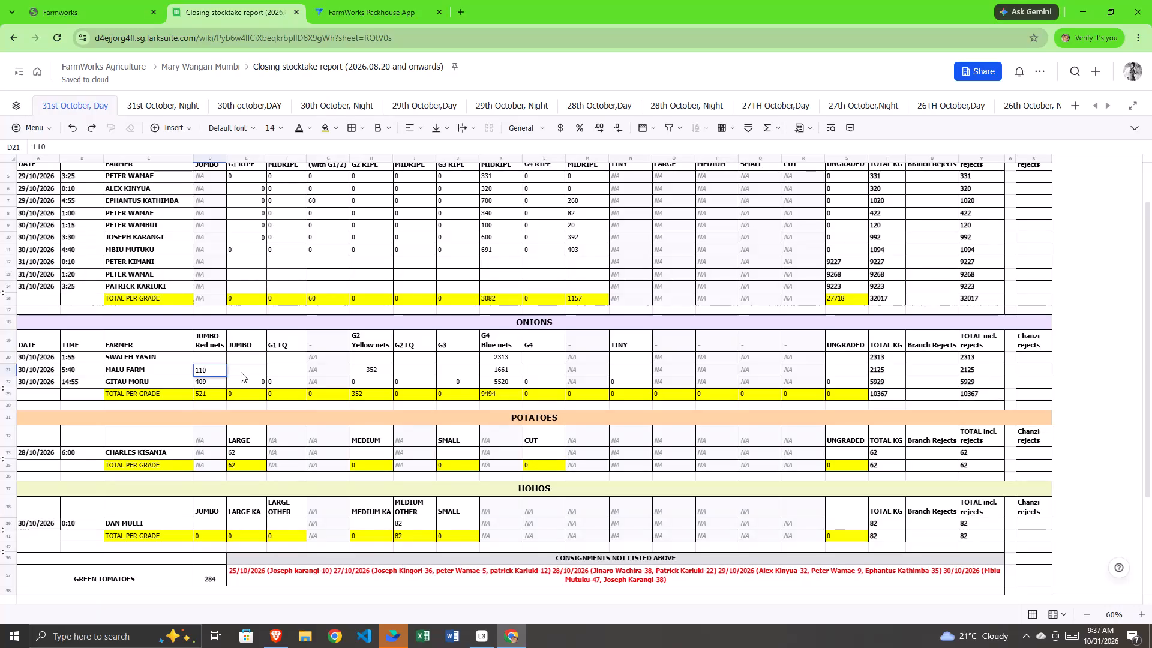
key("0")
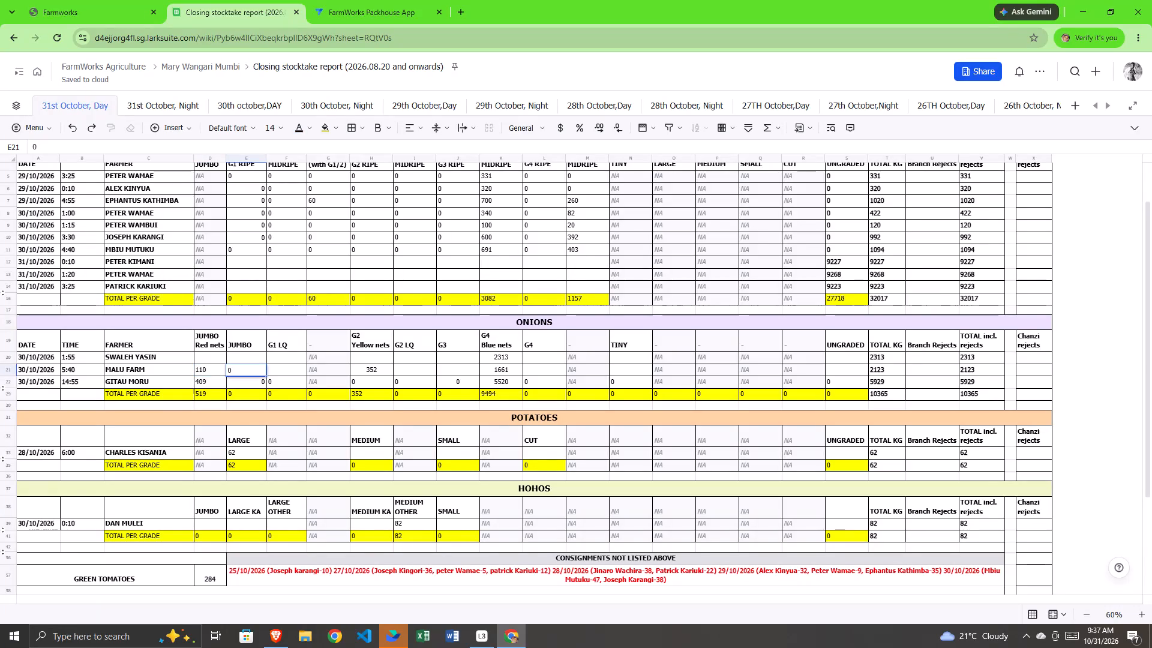
key("Right")
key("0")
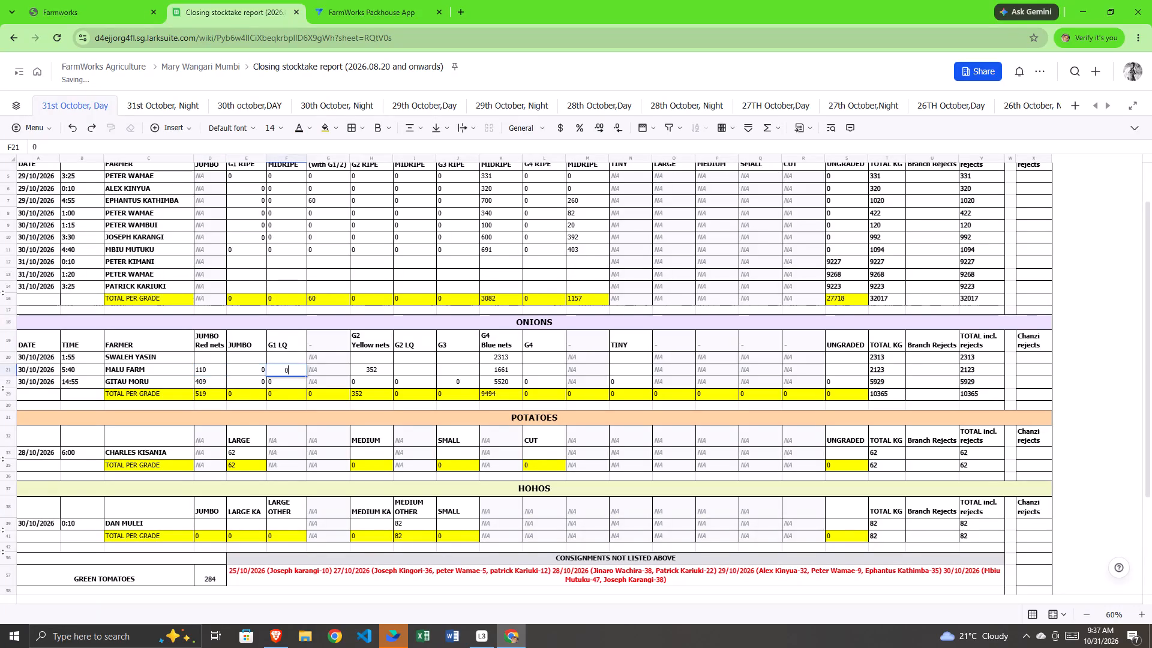
Set G2 Yellow nets to 350 in the 30/10/2026 5:40 onions row and enter 0 in its G2 LQ and G3 cells.
left_click(364, 369)
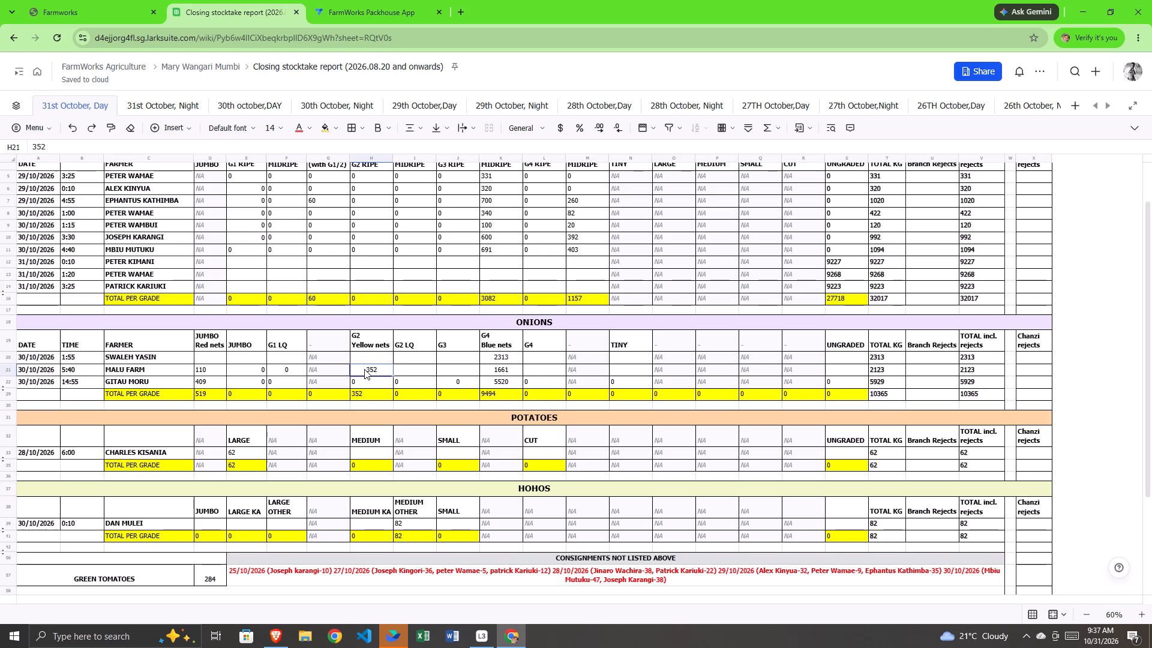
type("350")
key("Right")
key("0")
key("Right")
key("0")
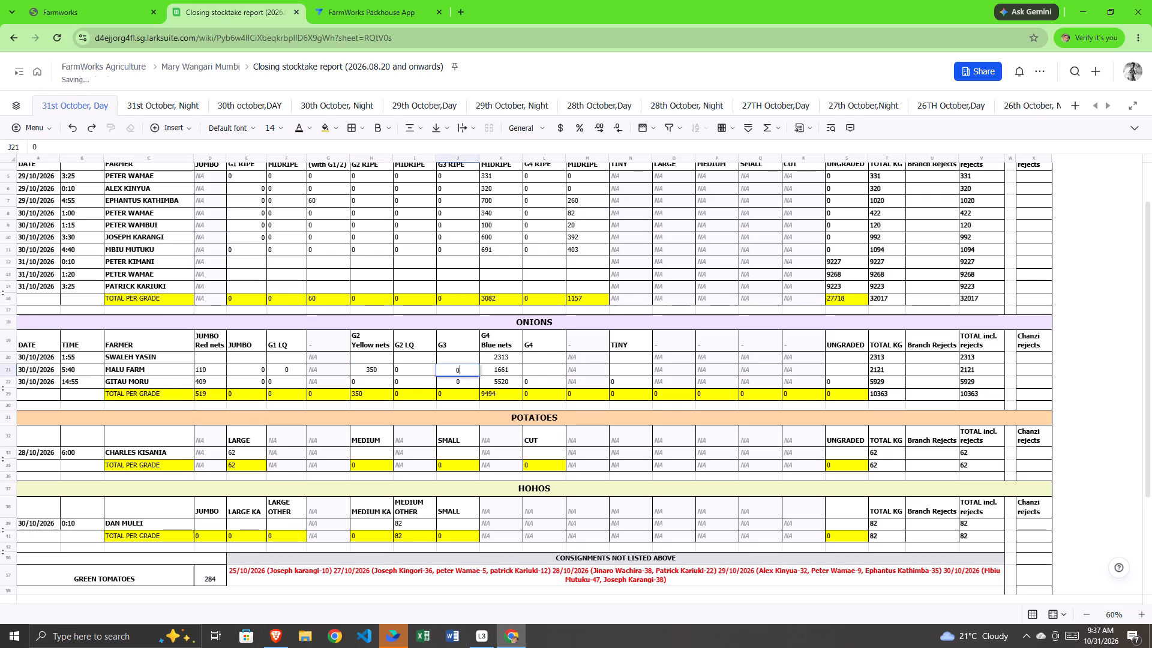
Set G4 Blue nets to 1640 in the 30/10/2026 5:40 onions row and enter 0 in its G4, TINY and UNGRADED cells.
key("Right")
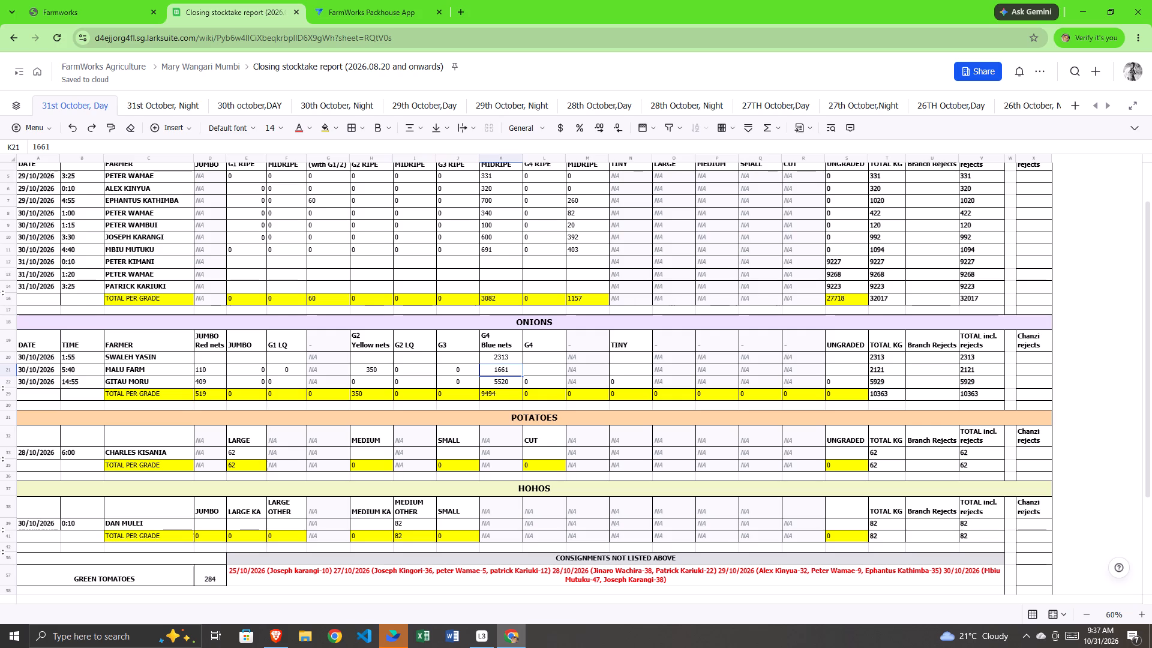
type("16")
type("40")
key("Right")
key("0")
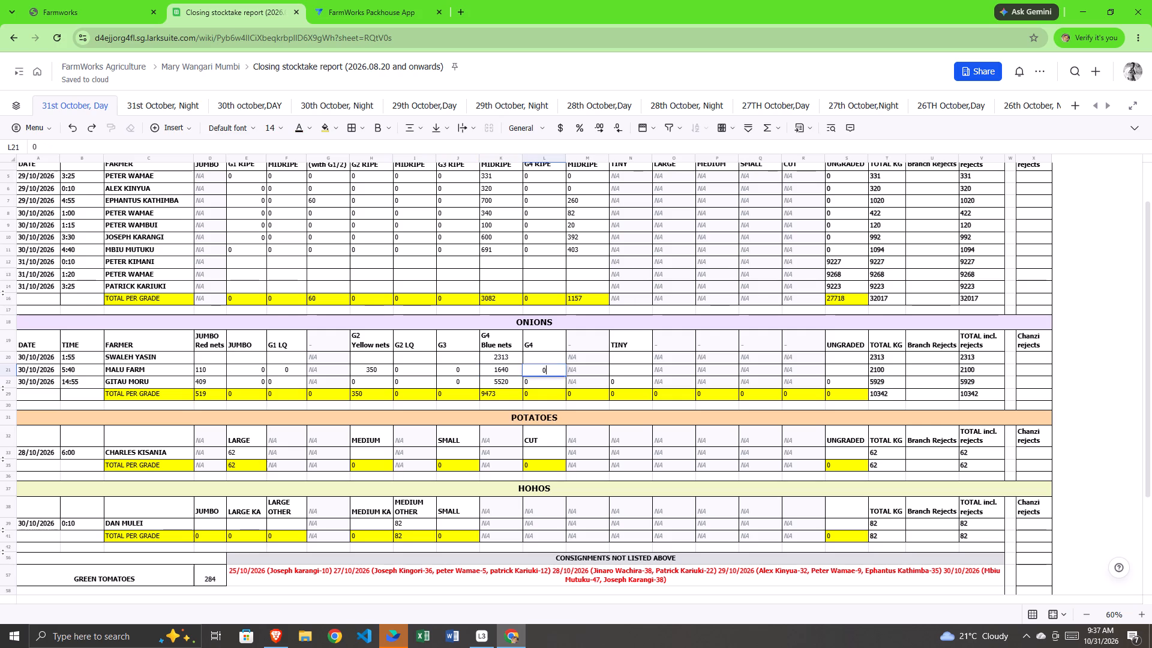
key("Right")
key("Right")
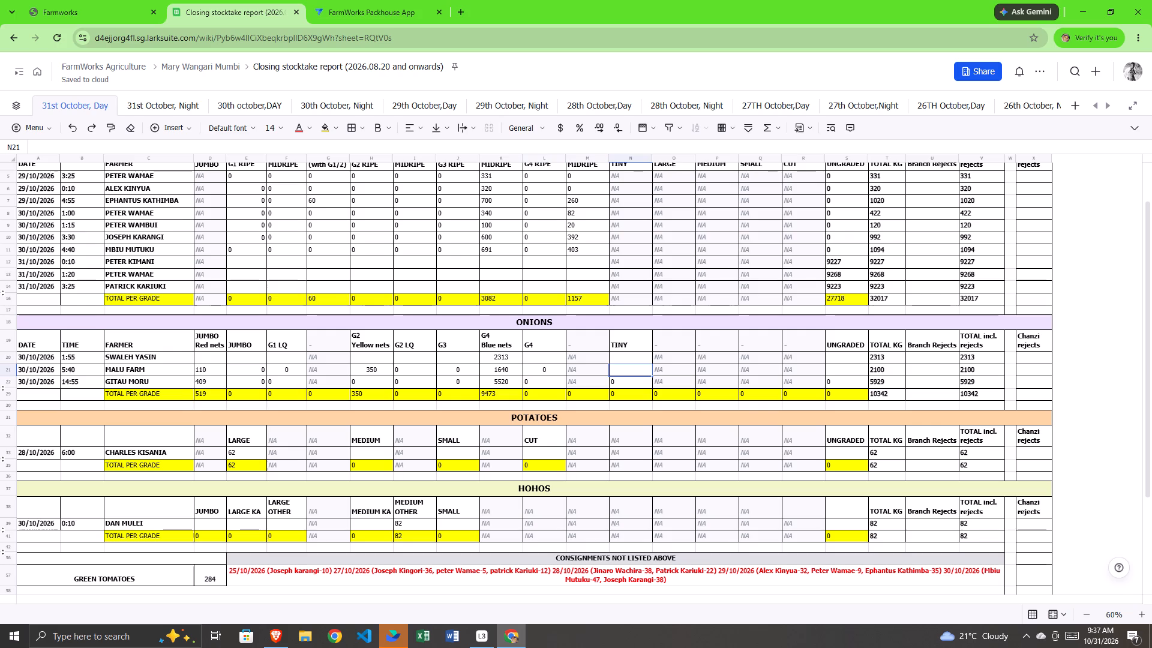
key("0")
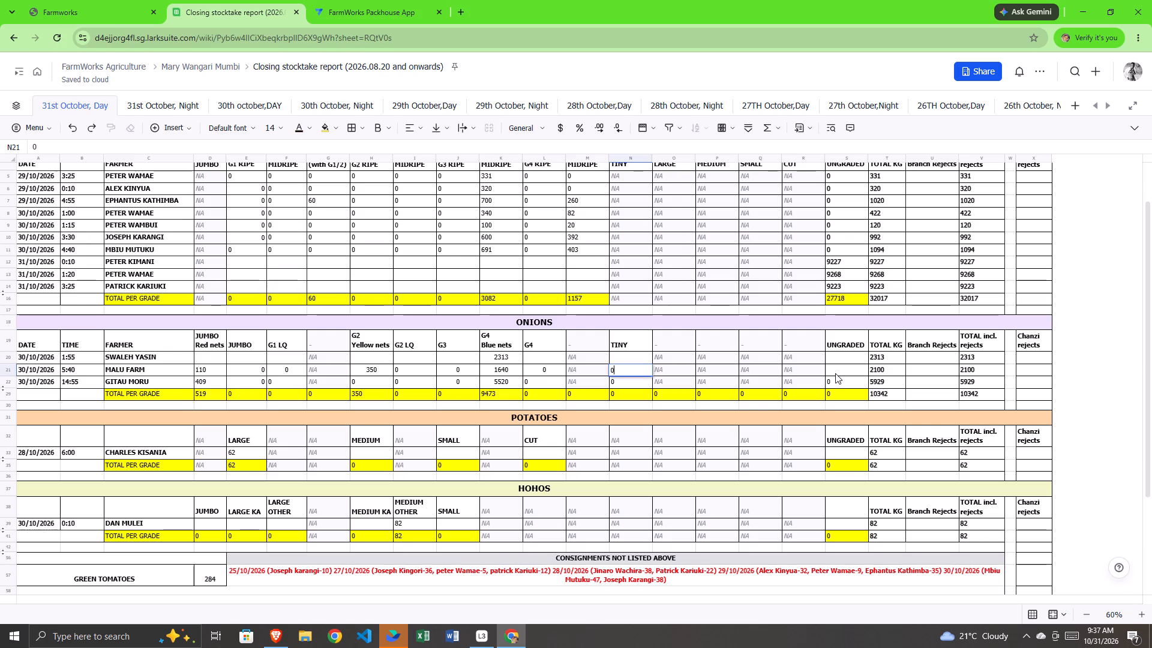
left_click(835, 373)
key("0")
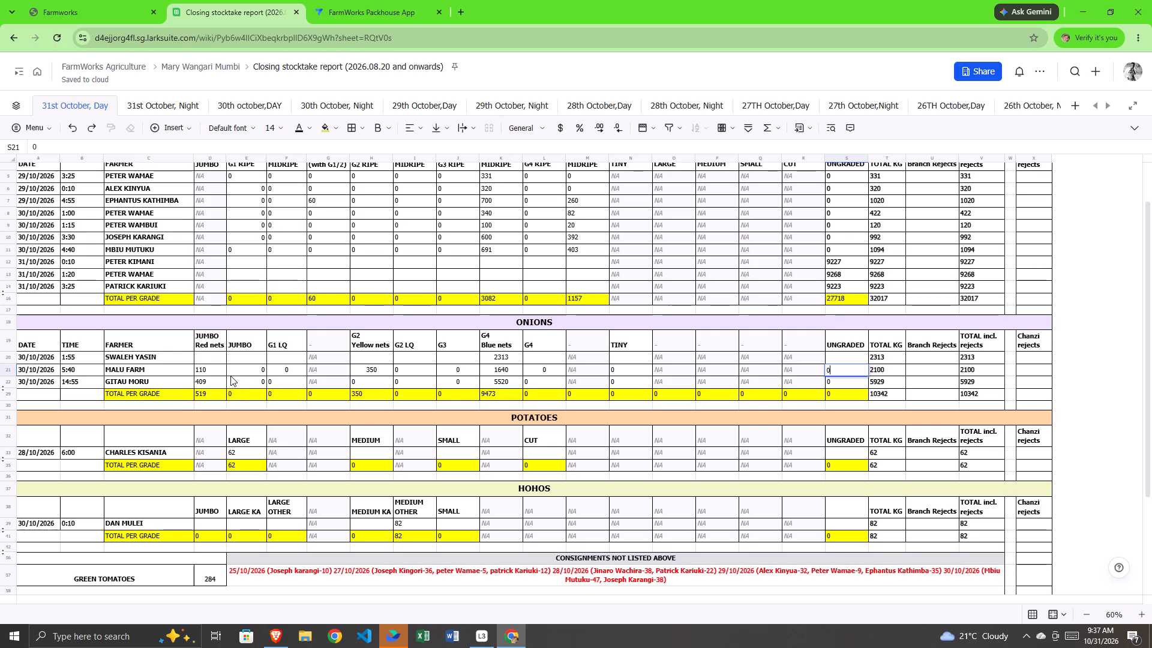
Enter 0 in the empty cells from JUMBO Red nets to G3 of the 30/10/2026 1:55 onions row.
left_click(211, 364)
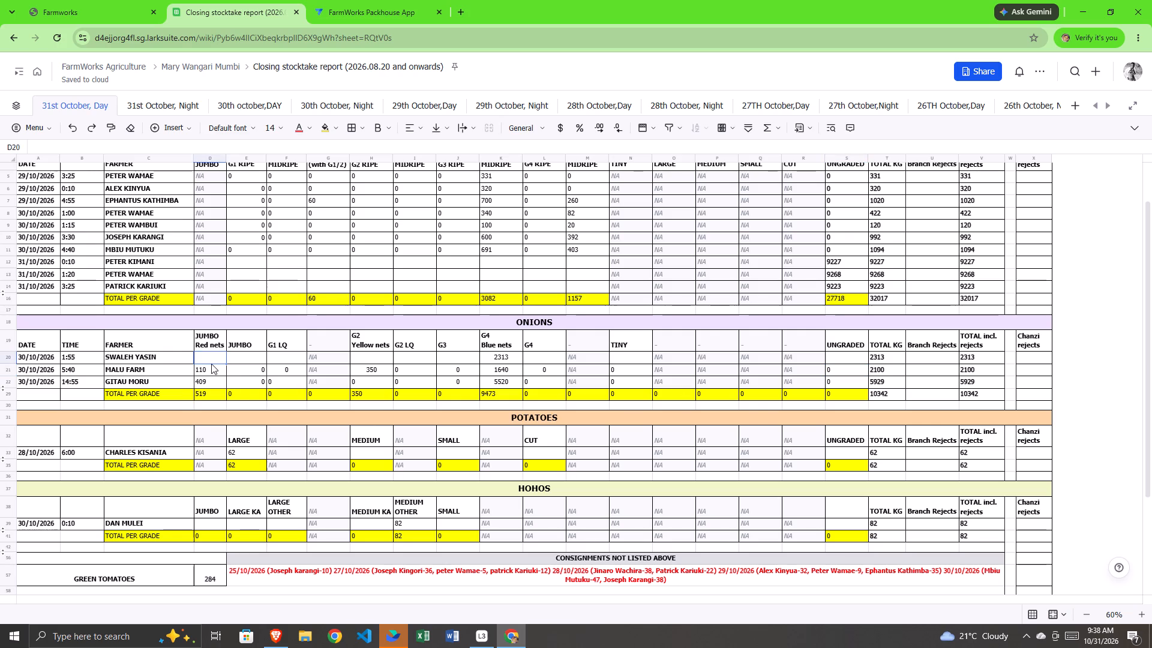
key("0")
key("Right")
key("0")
key("Right")
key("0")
key("Right")
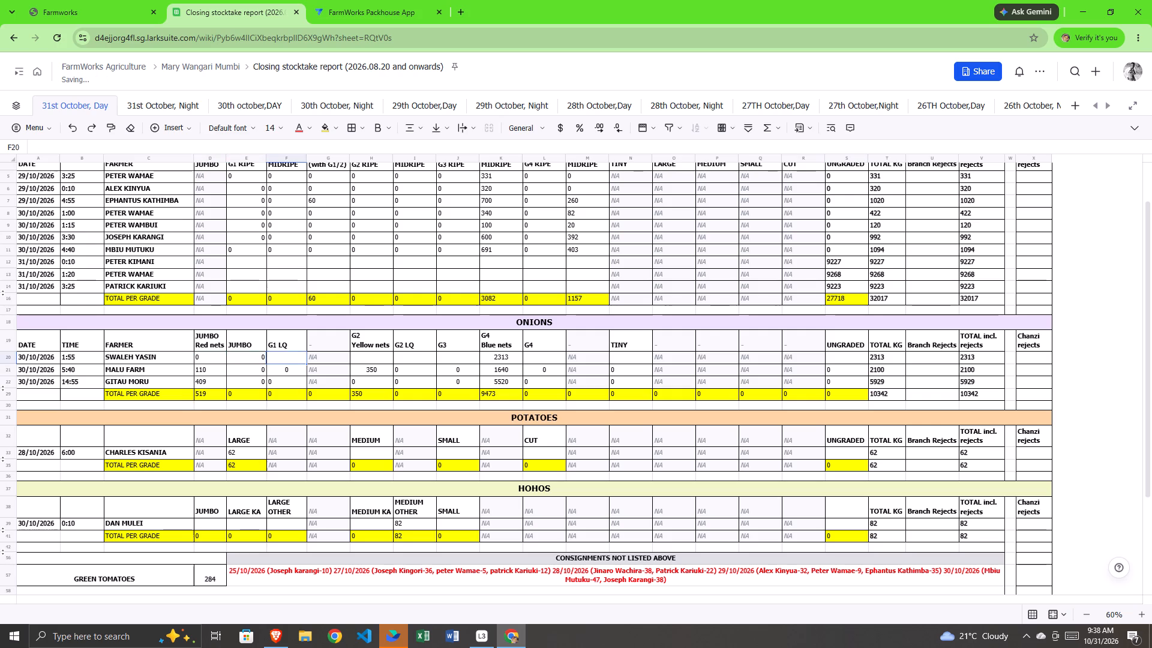
key("Right")
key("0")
key("Right")
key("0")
key("Right")
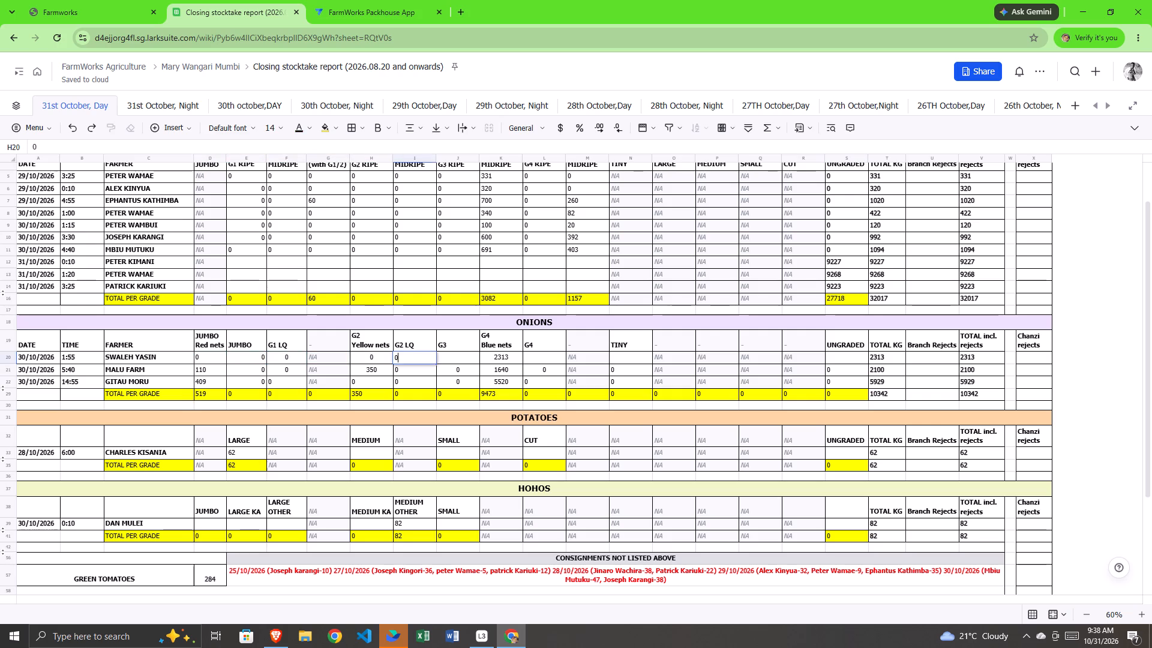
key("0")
Set G4 Blue nets to 2370 in the 30/10/2026 1:55 onions row and enter 0 in its G4, TINY and UNGRADED cells.
key("Right")
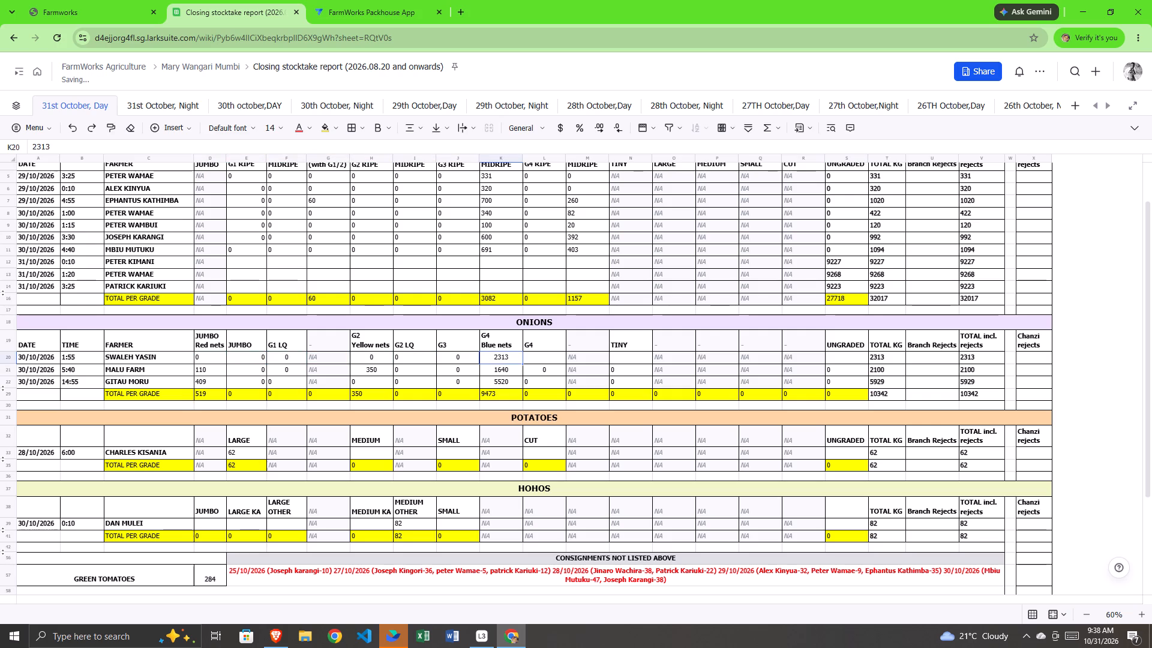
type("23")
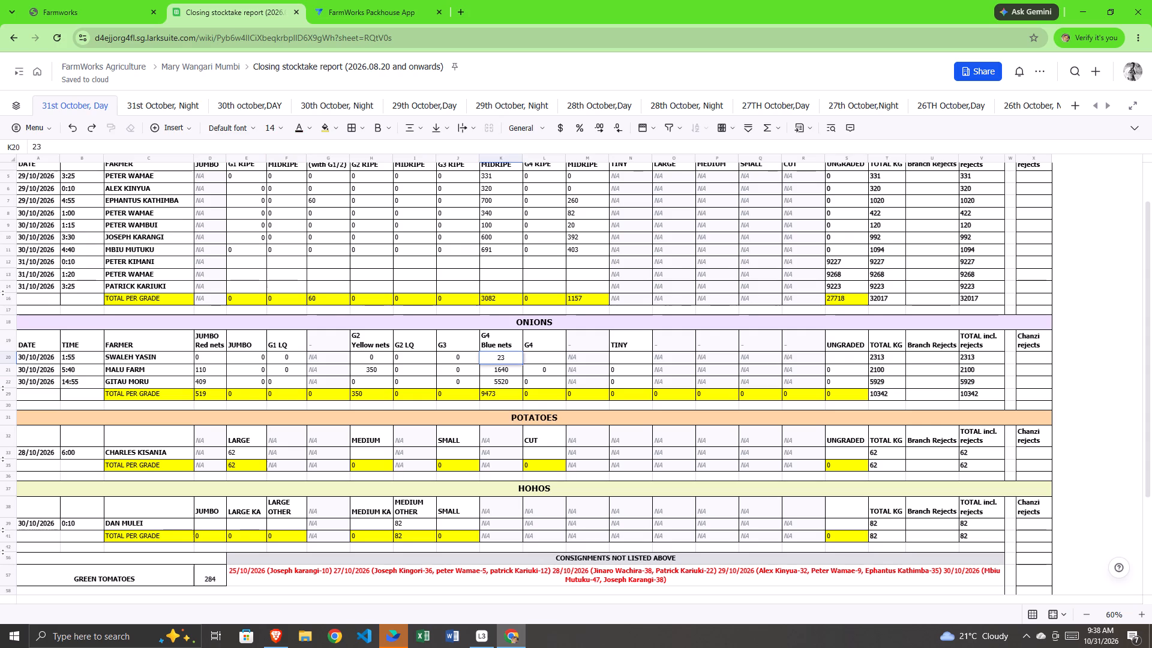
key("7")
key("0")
left_click(542, 360)
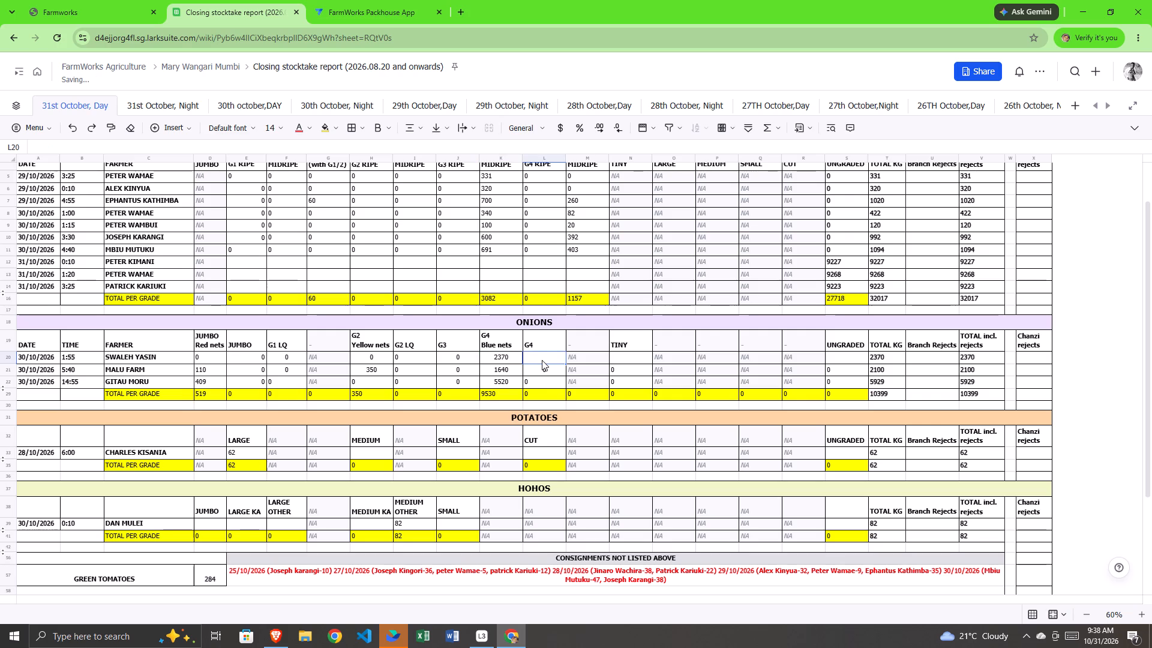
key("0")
key("Right")
key("Right")
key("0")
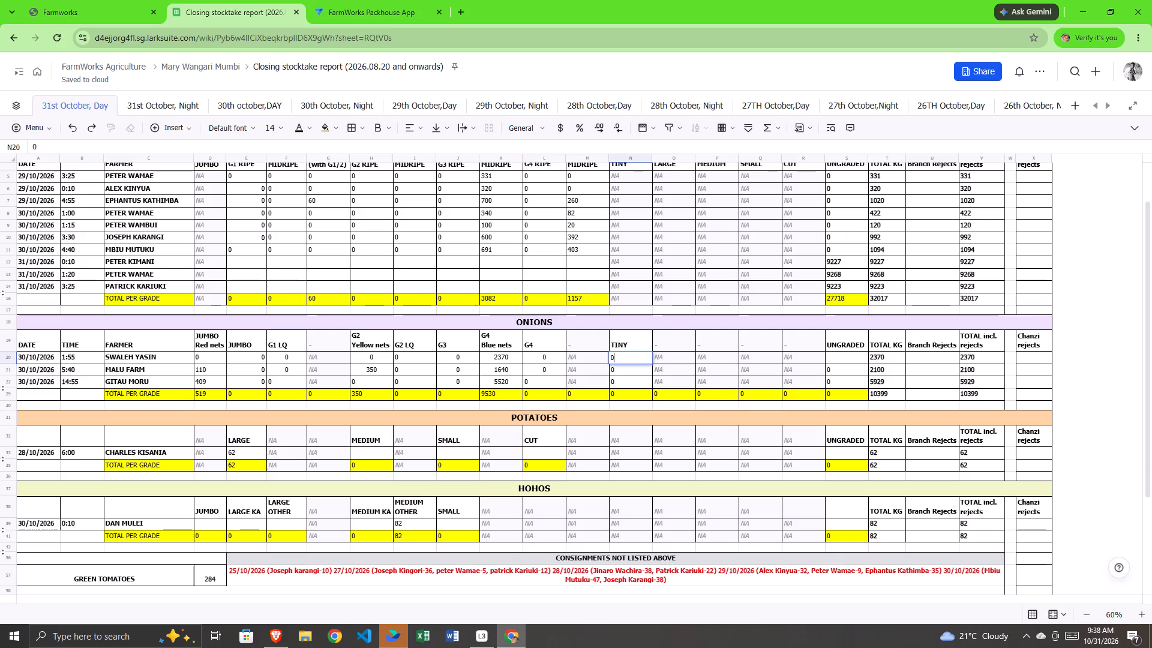
left_click(837, 358)
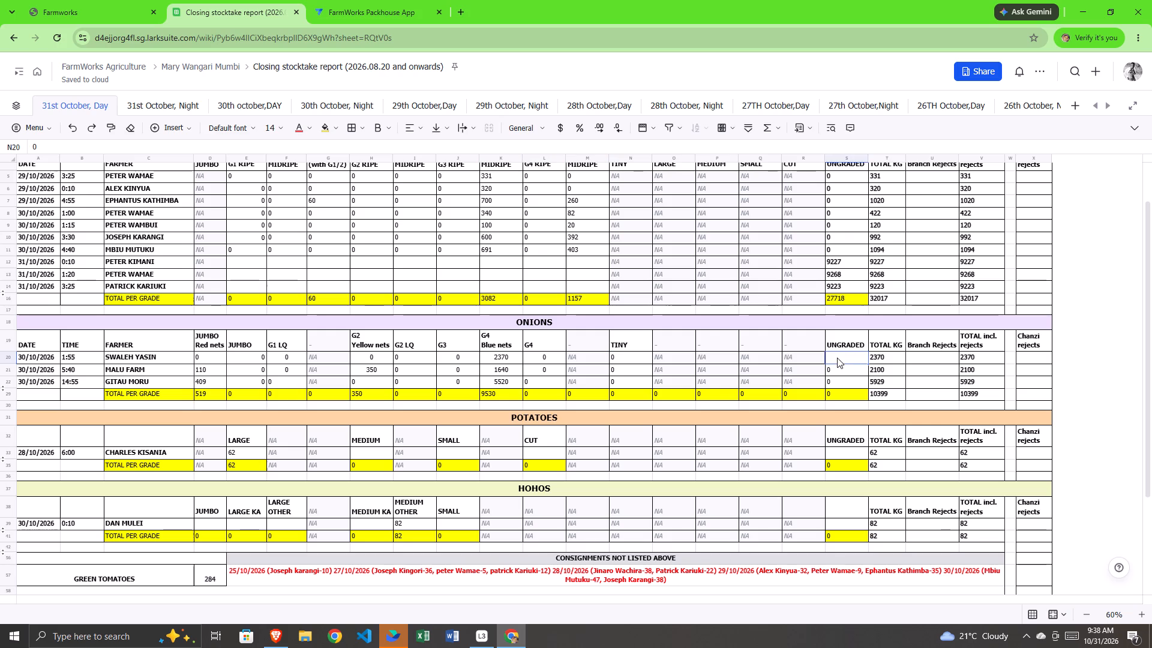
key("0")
left_click(920, 360)
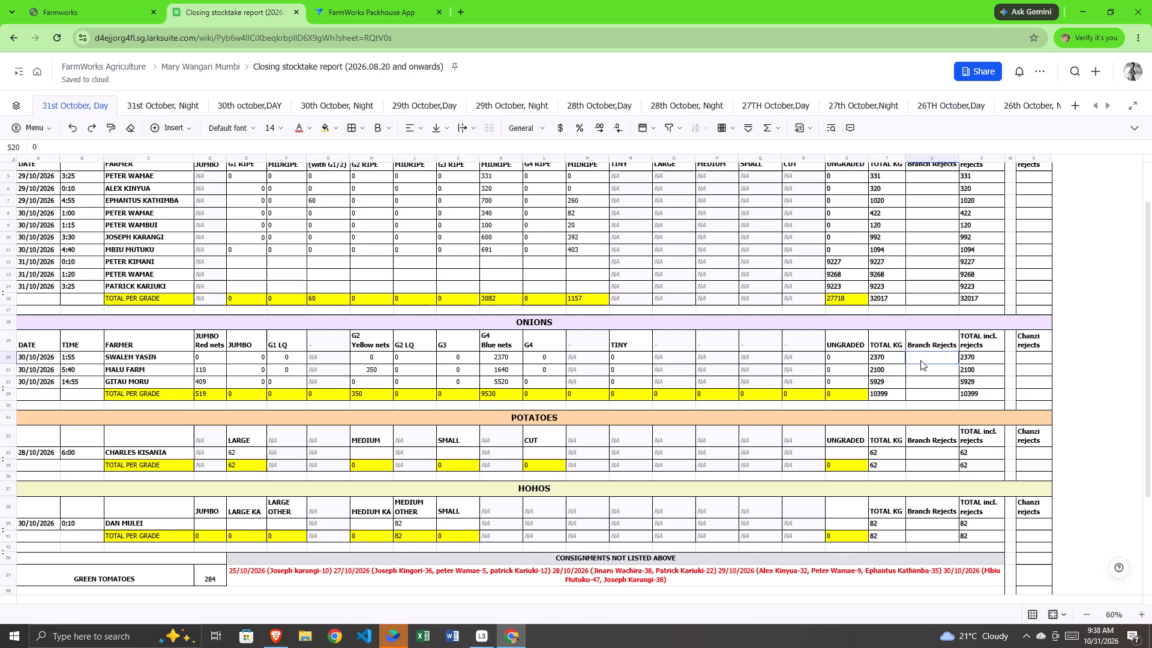
Enter 0 in the MEDIUM, SMALL, CUT and UNGRADED cells of the 28/10/2026 6:00 potatoes row.
scroll(263, 412, "down", 1)
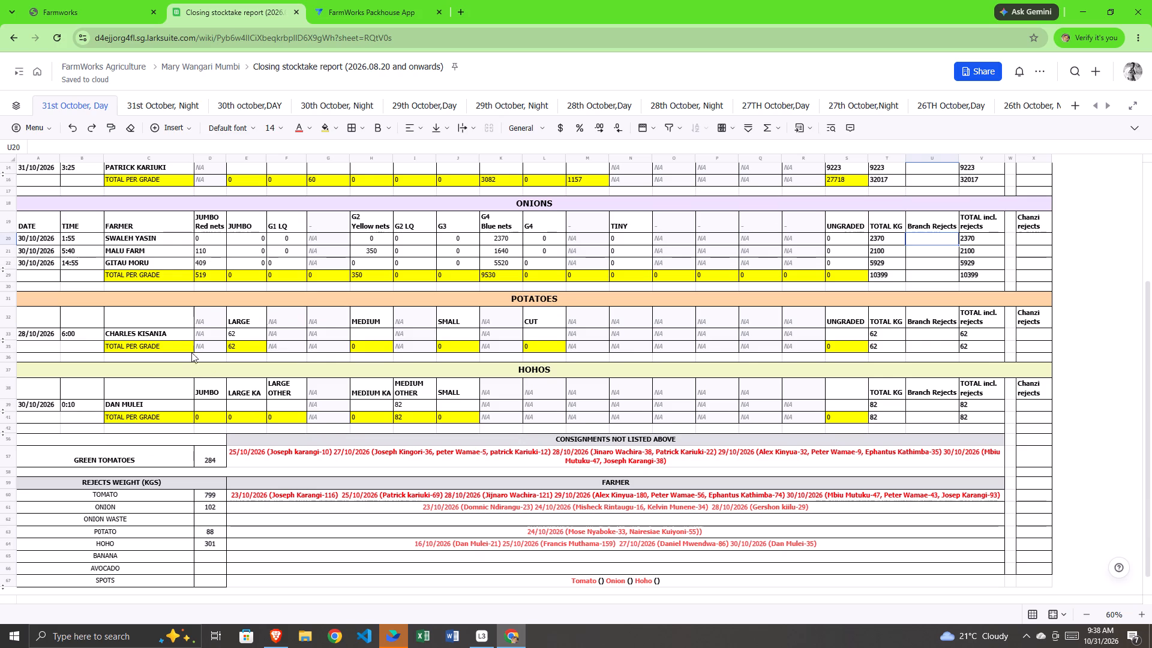
scroll(192, 340, "up", 1)
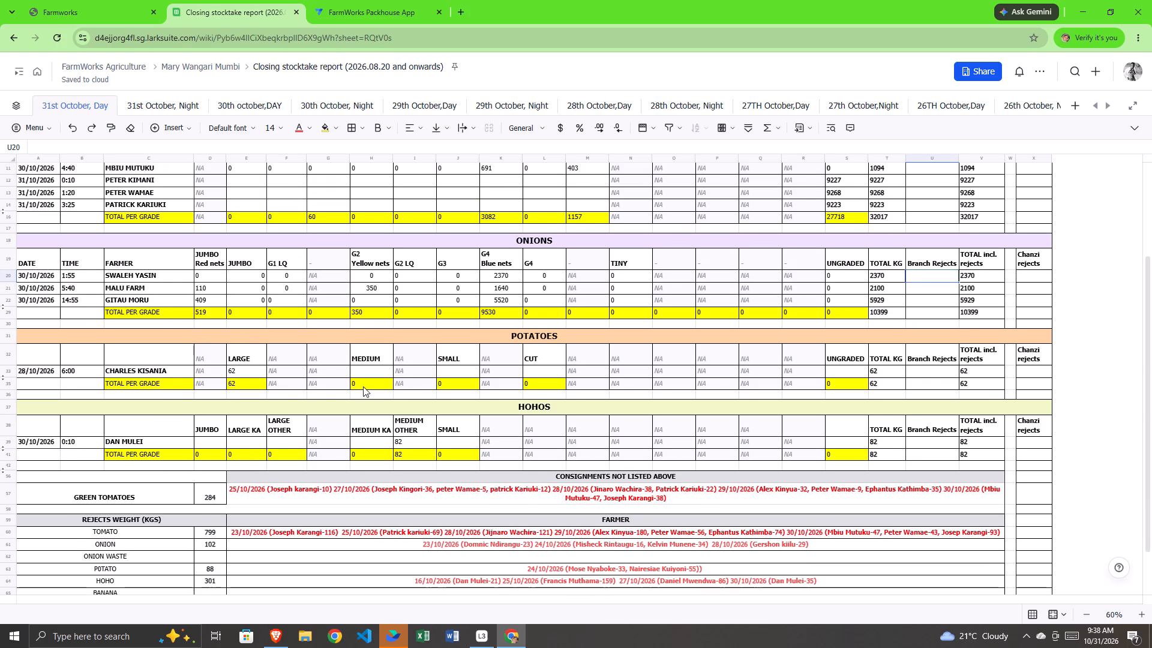
left_click(376, 374)
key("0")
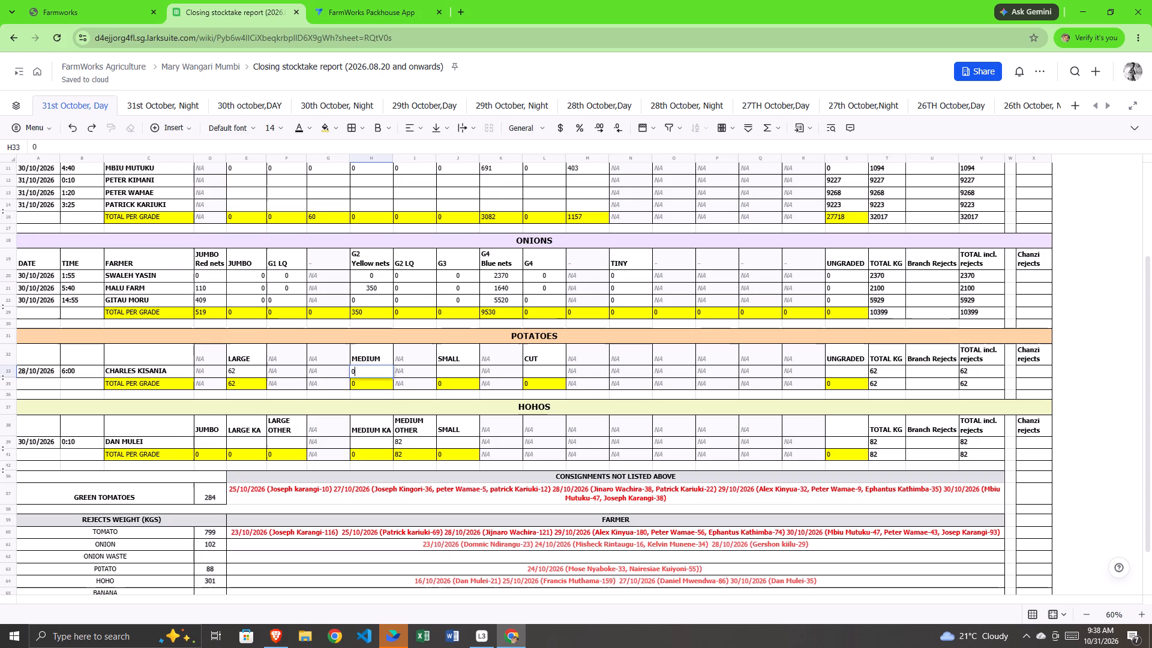
left_click(453, 373)
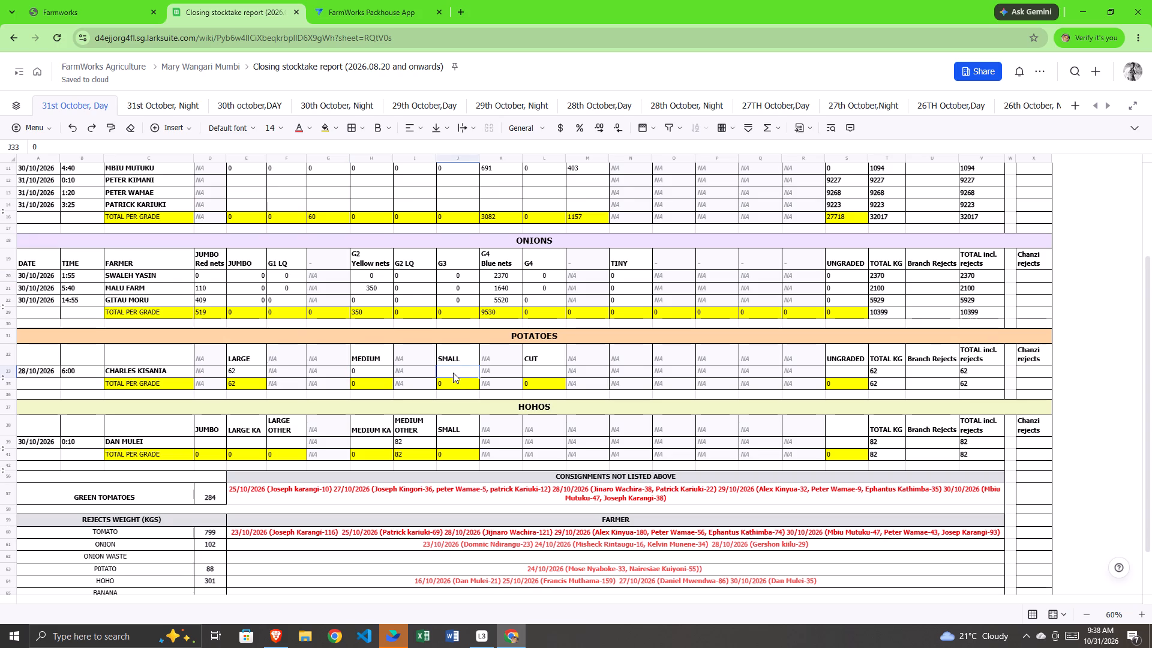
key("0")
left_click(539, 374)
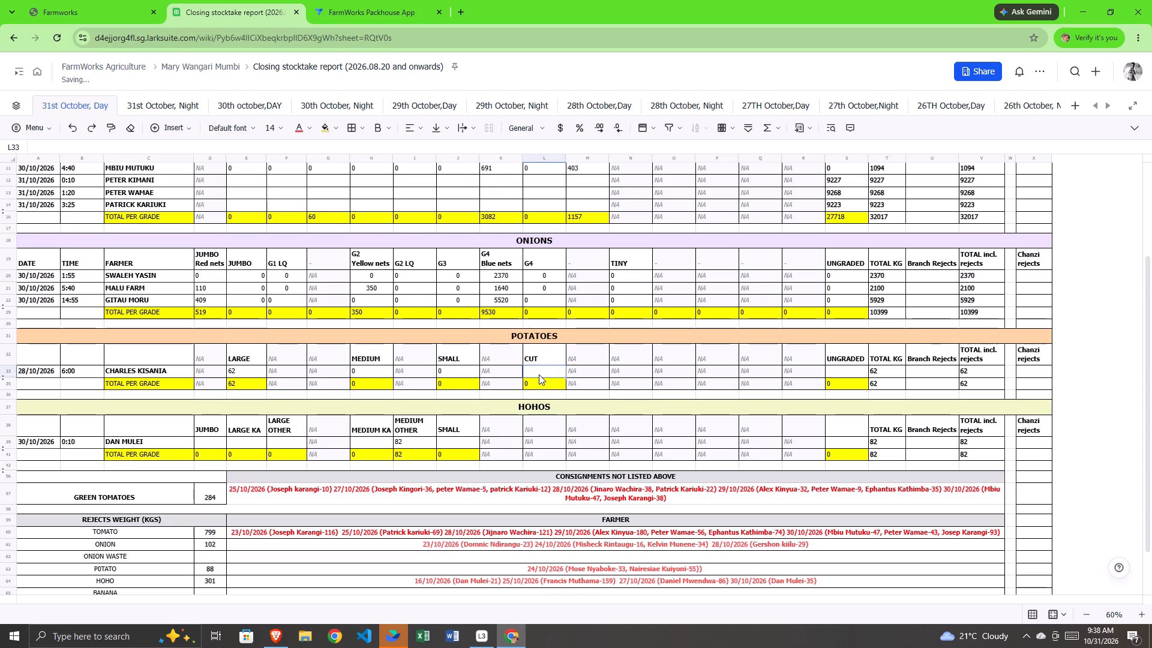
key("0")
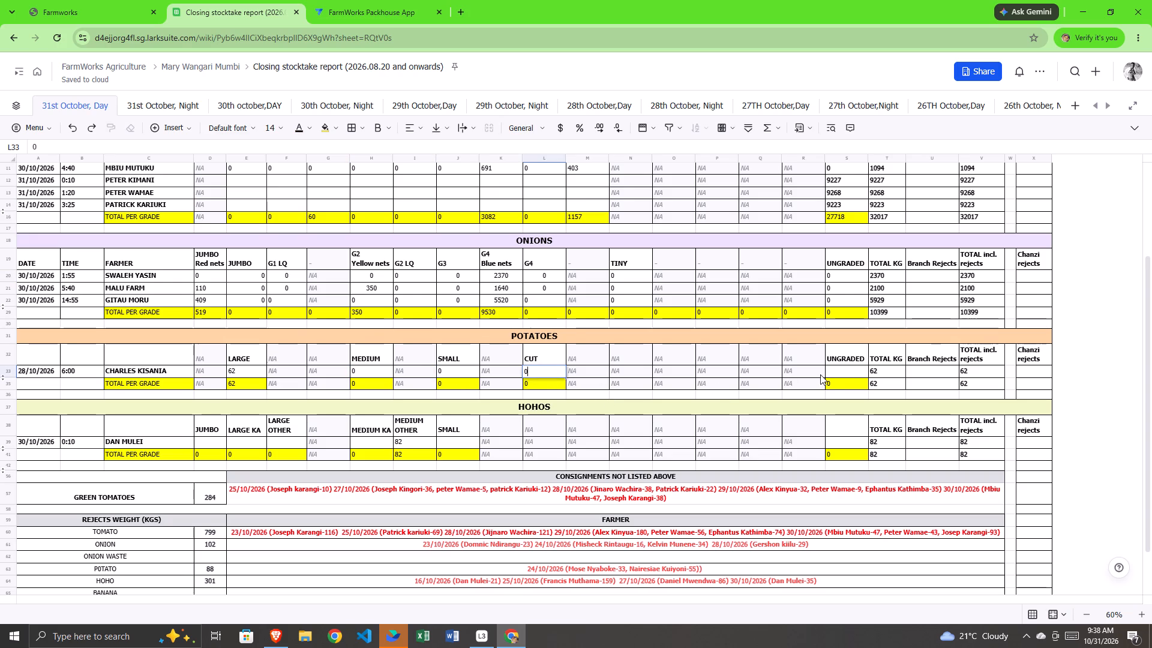
left_click(834, 371)
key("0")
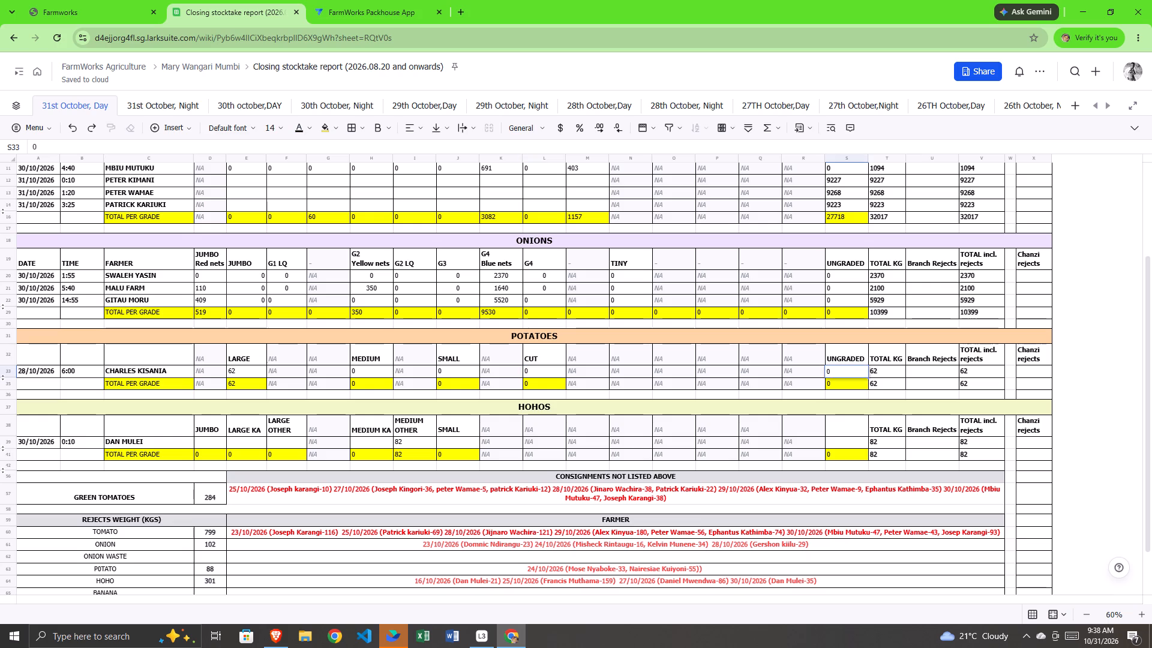
left_click(929, 296)
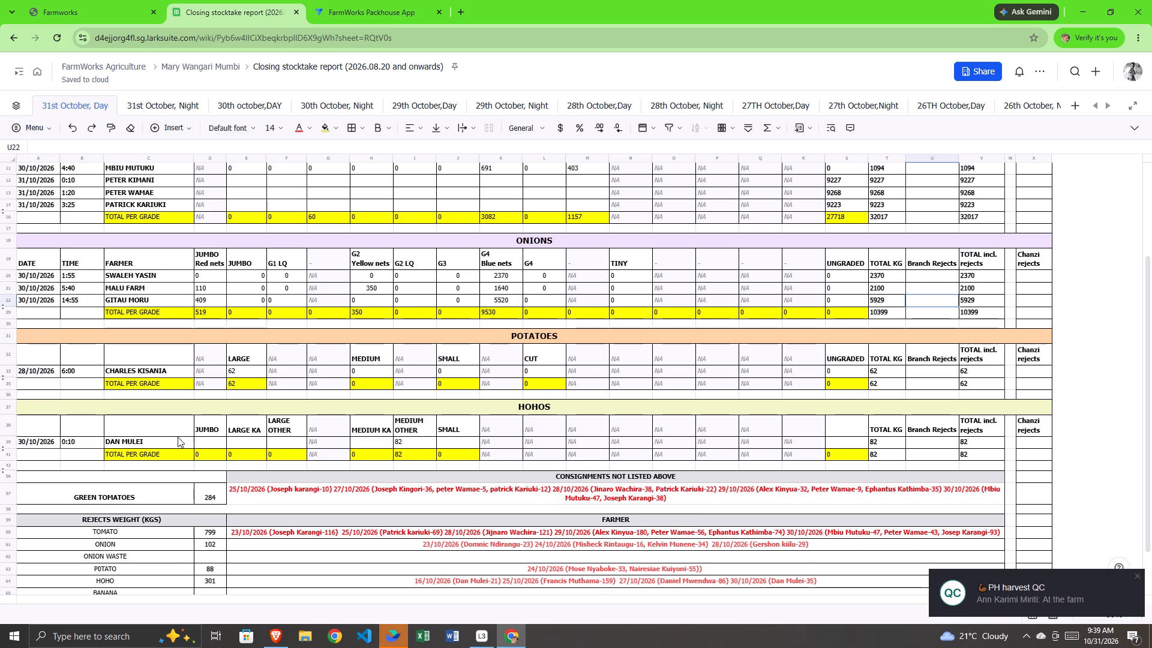
Enter 0 in the JUMBO, LARGE KA, LARGE OTHER and MEDIUM KA cells of the 30/10/2026 0:10 hohos row.
left_click(214, 441)
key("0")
key("Right")
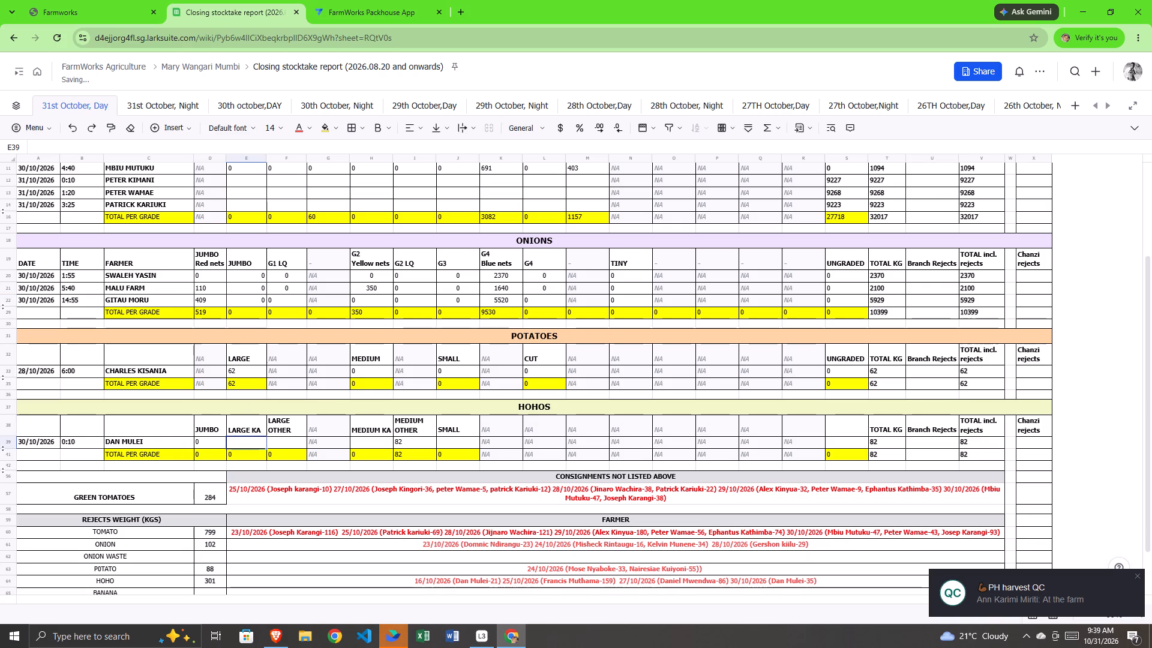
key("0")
key("Right")
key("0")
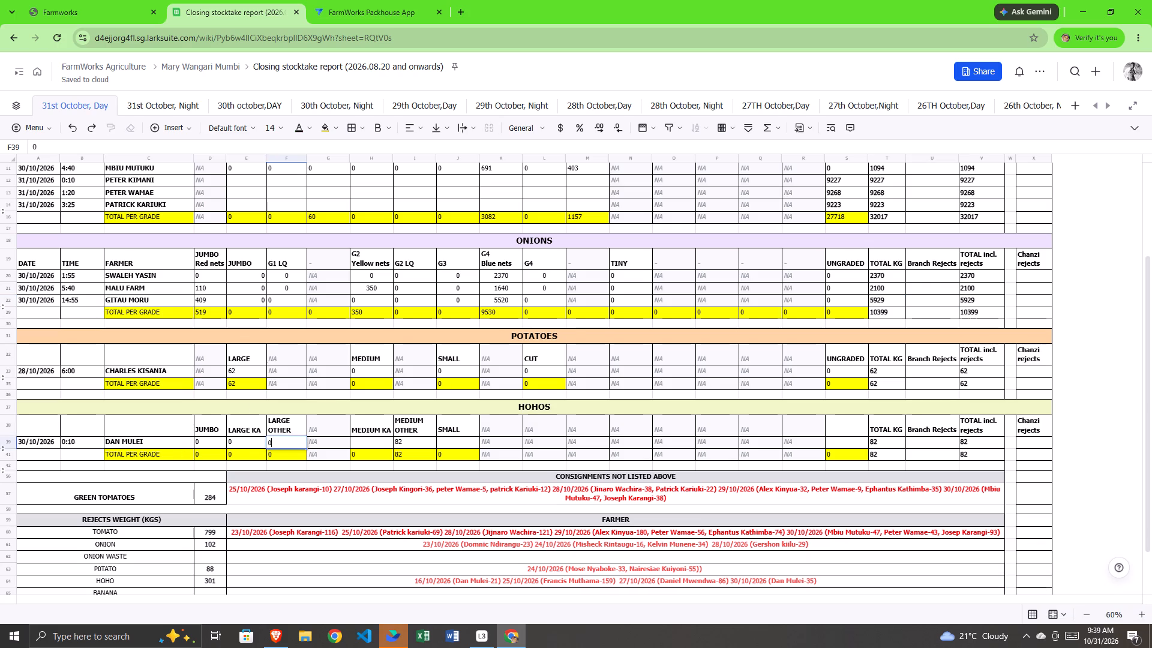
left_click(370, 443)
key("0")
key("Right")
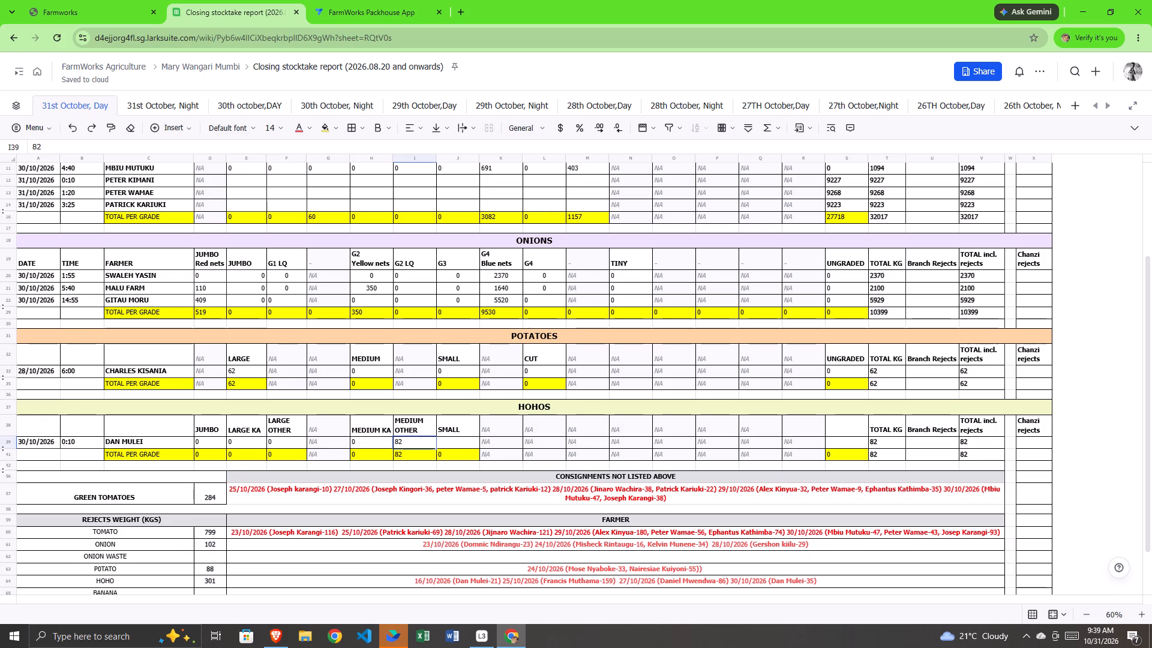
Set MEDIUM OTHER to 81 in the 30/10/2026 0:10 hohos row and enter 0 in its SMALL and UNGRADED cells.
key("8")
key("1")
key("Right")
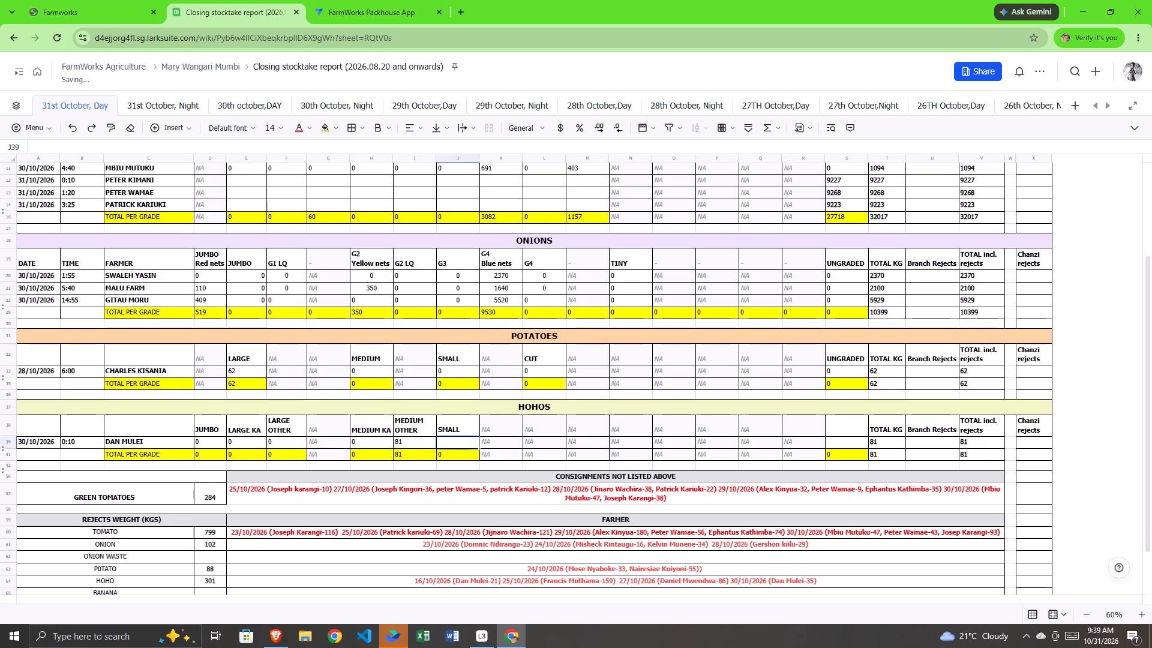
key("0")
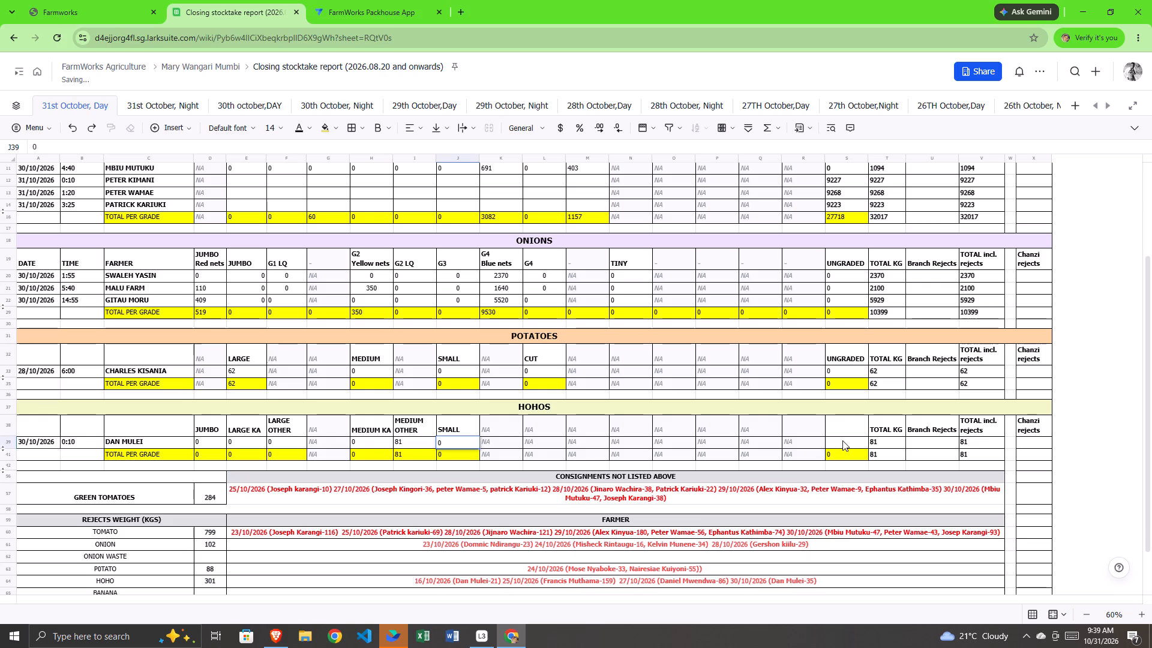
left_click(842, 440)
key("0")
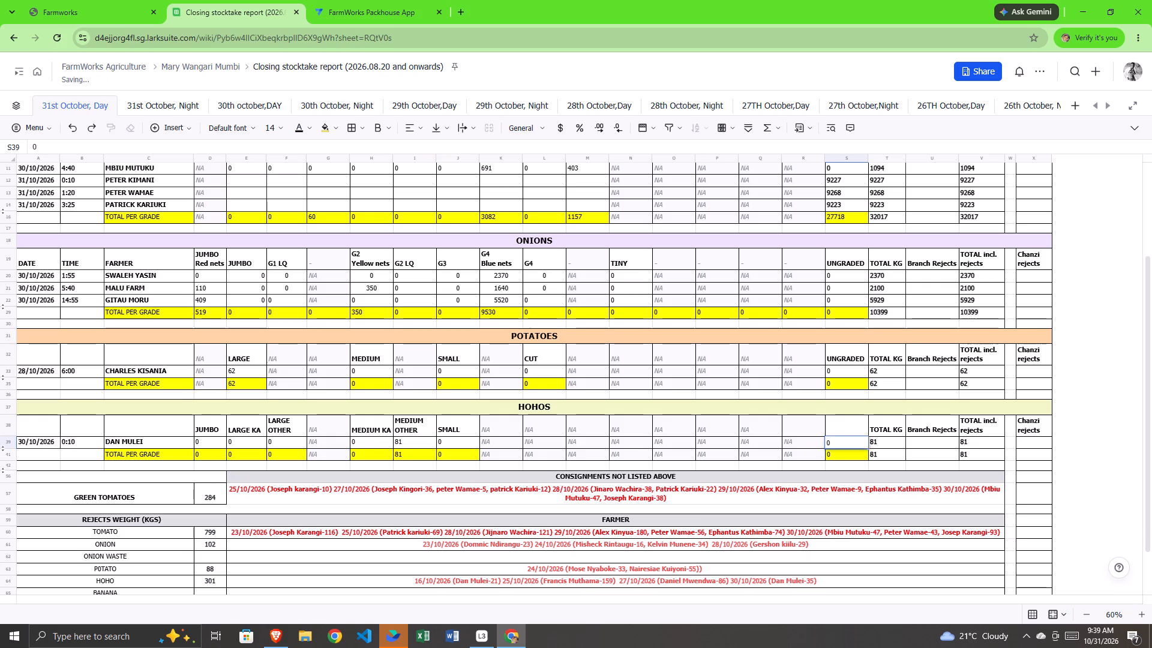
left_click(997, 447)
left_click(802, 418)
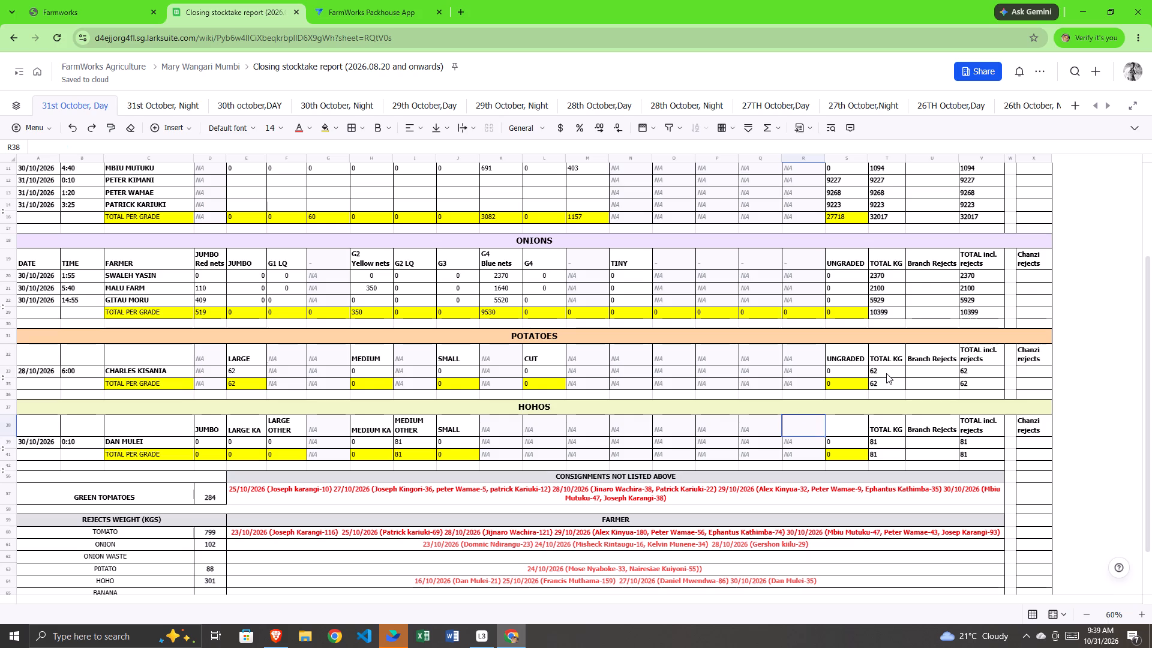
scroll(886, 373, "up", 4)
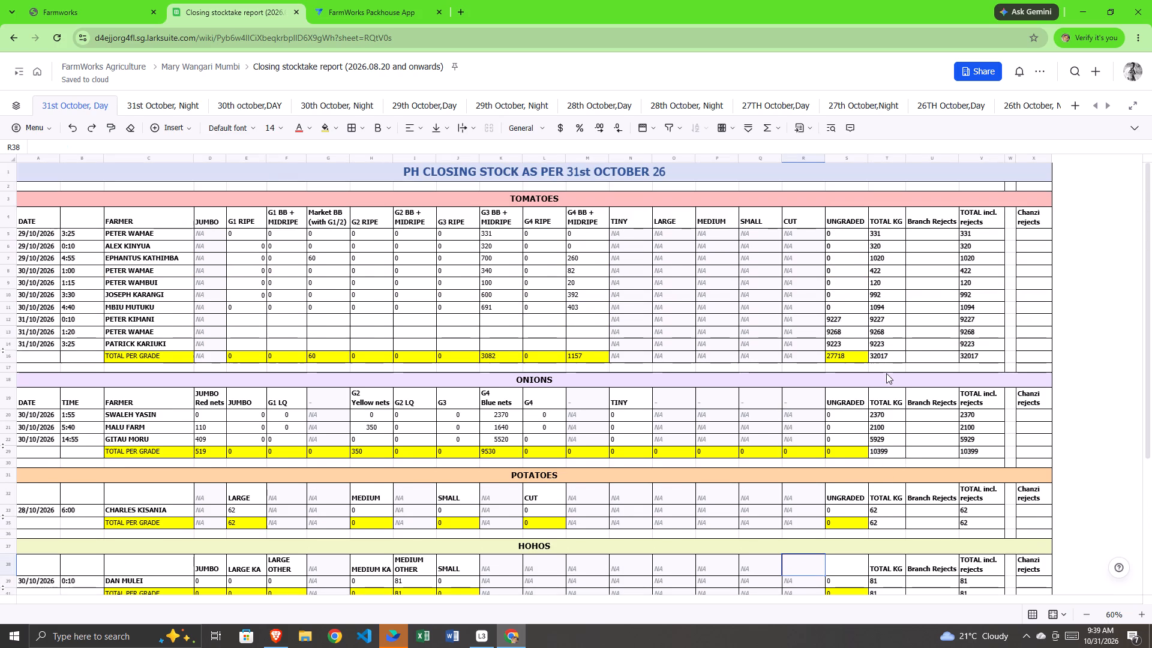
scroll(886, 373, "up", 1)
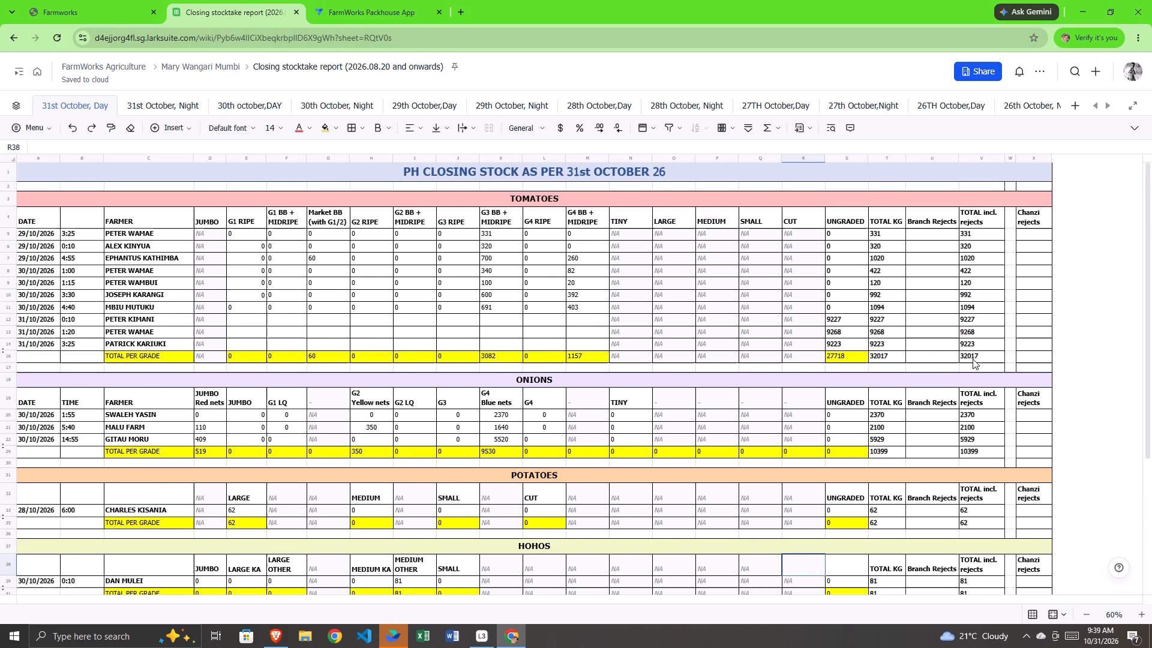
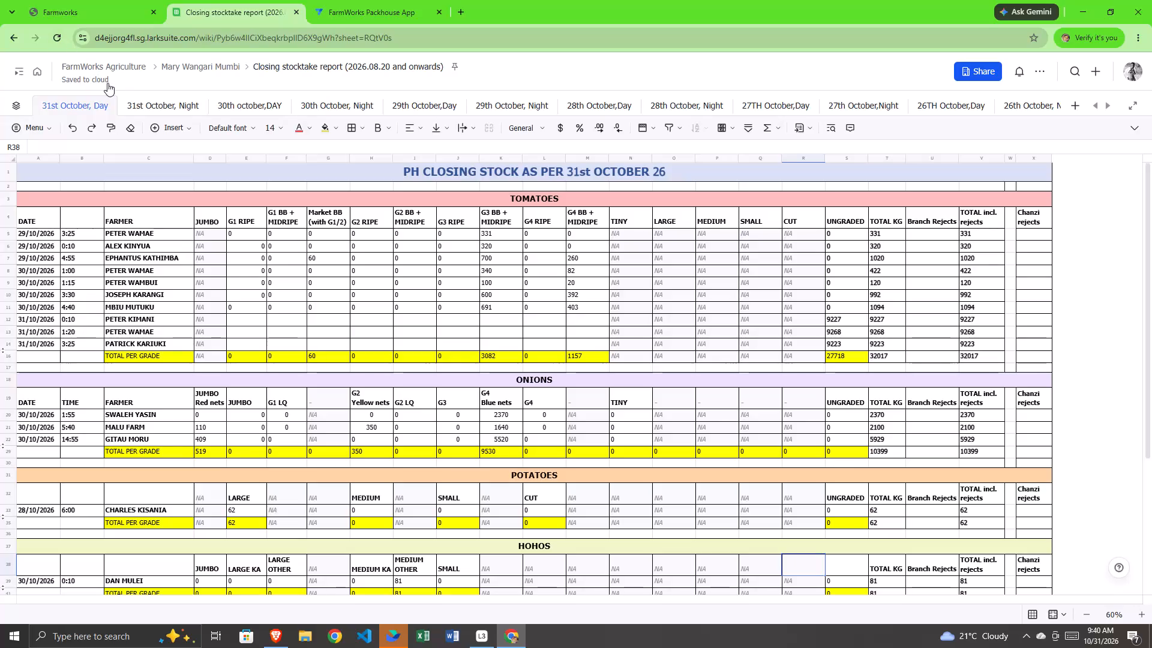
Check the 31st October, Night sheet's quantities and totals against the 31st October, Day sheet, reviewing the day sheet from tomatoes through rejects.
left_click(154, 113)
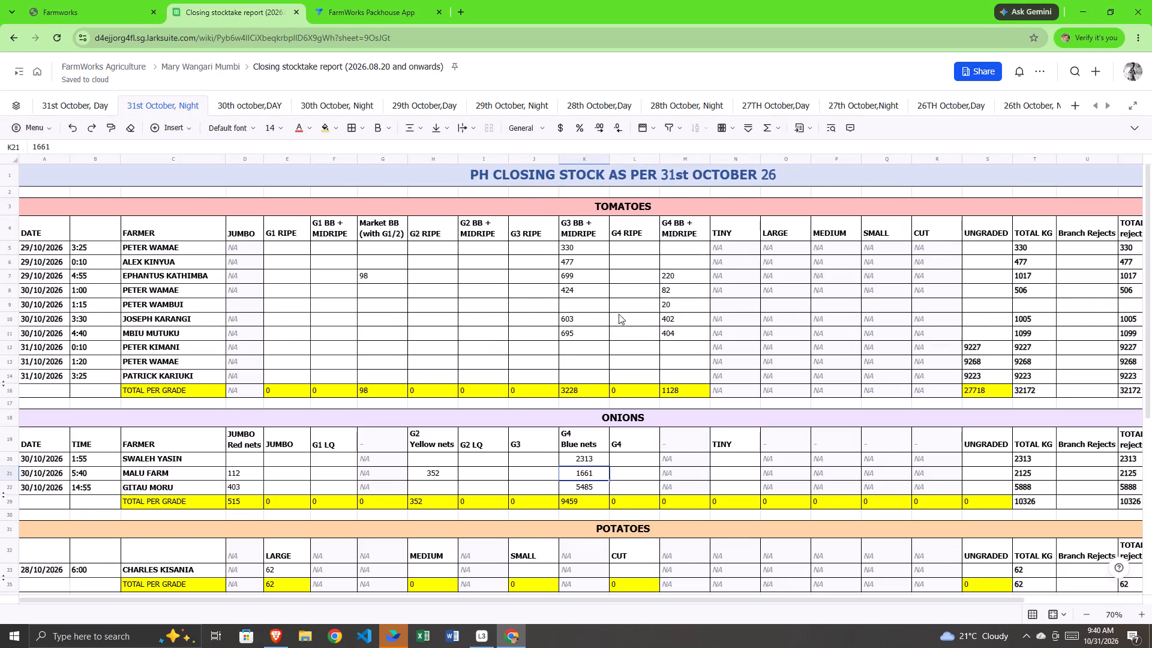
scroll(893, 370, "left", 1)
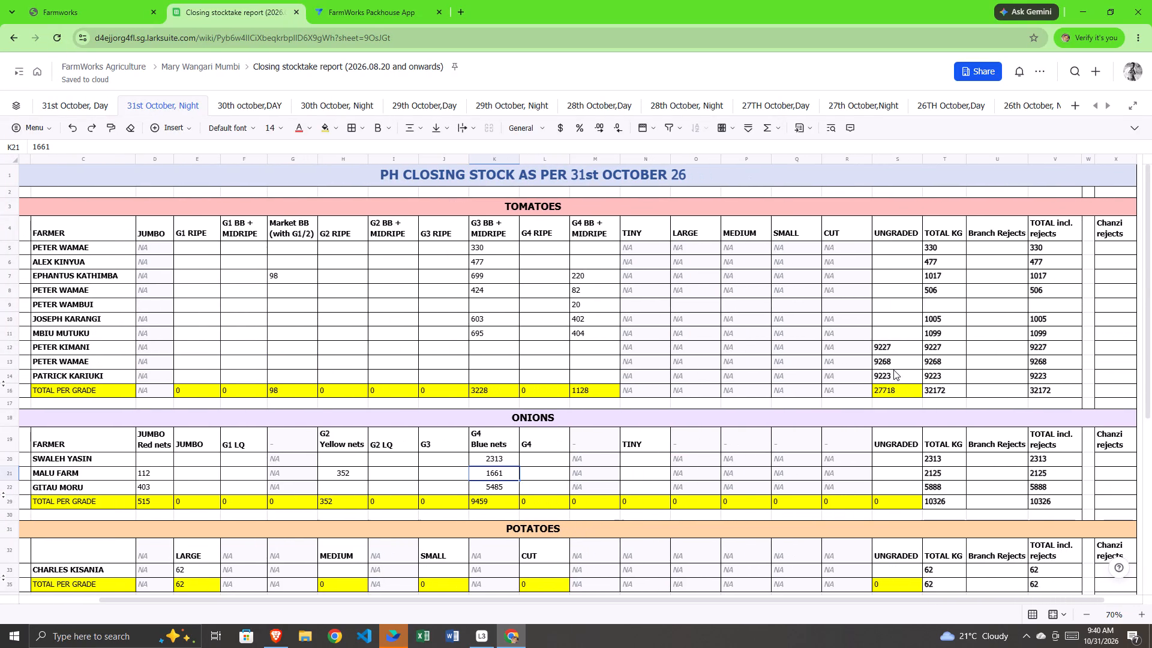
scroll(893, 370, "left", 1)
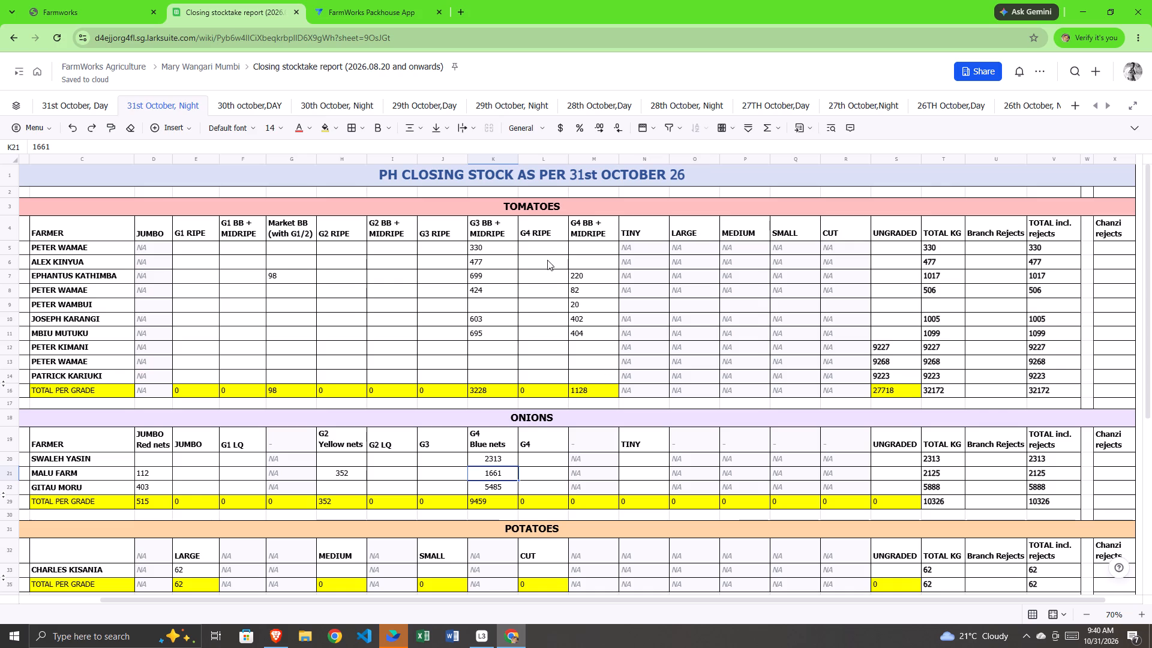
left_click(67, 106)
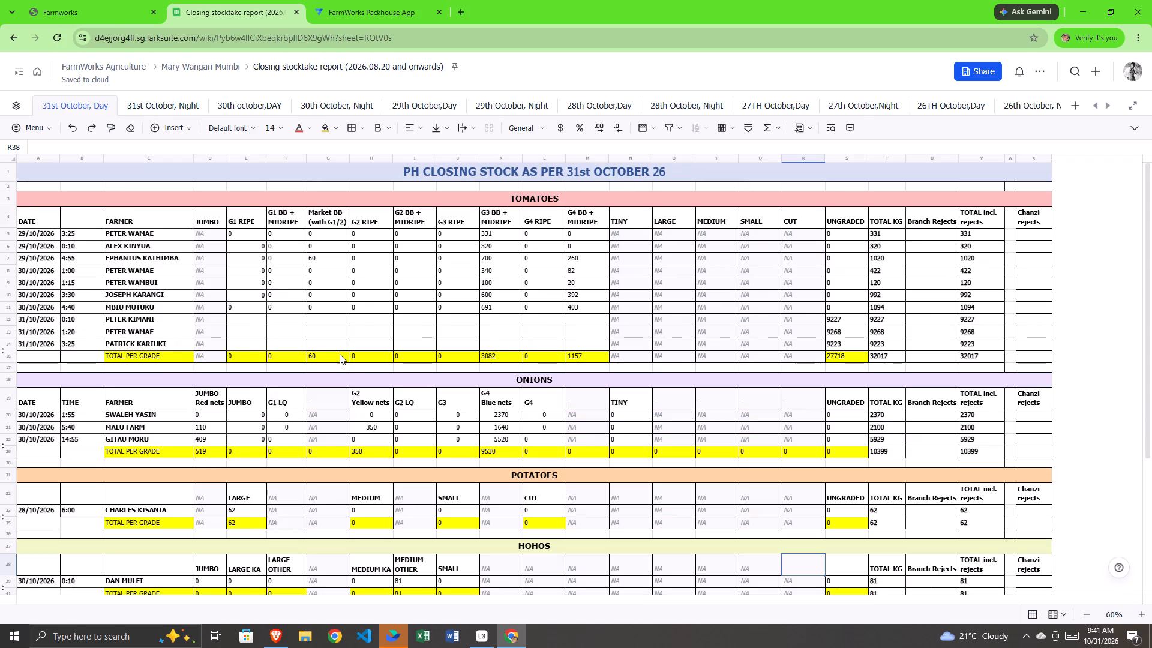
scroll(340, 354, "down", 2)
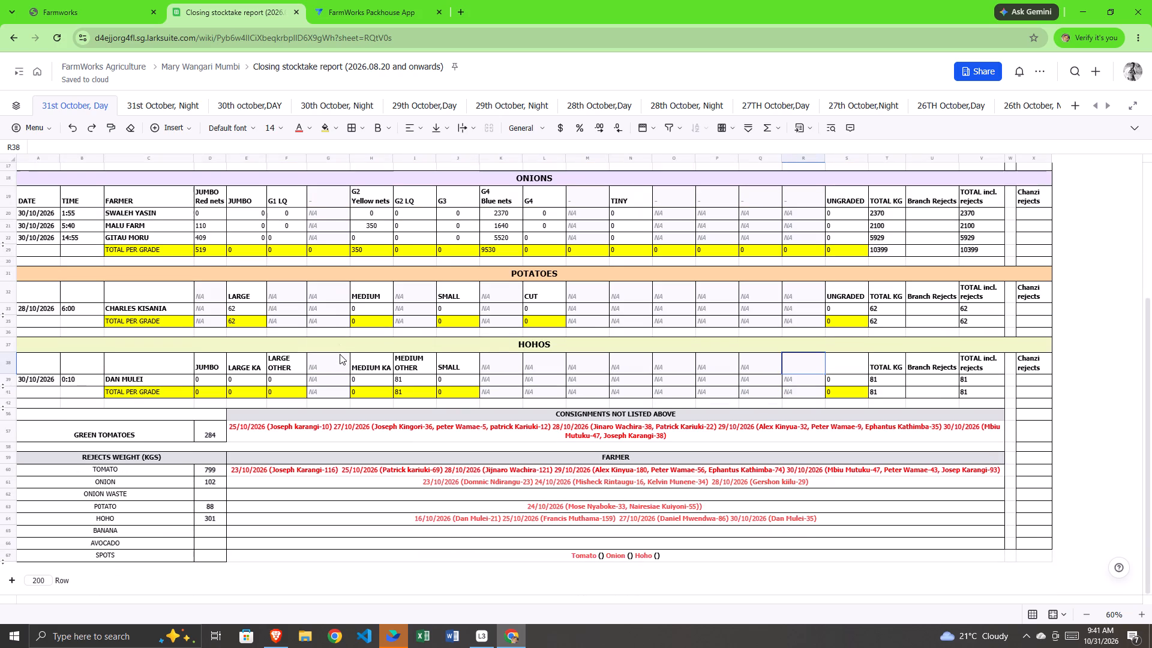
scroll(340, 354, "down", 2)
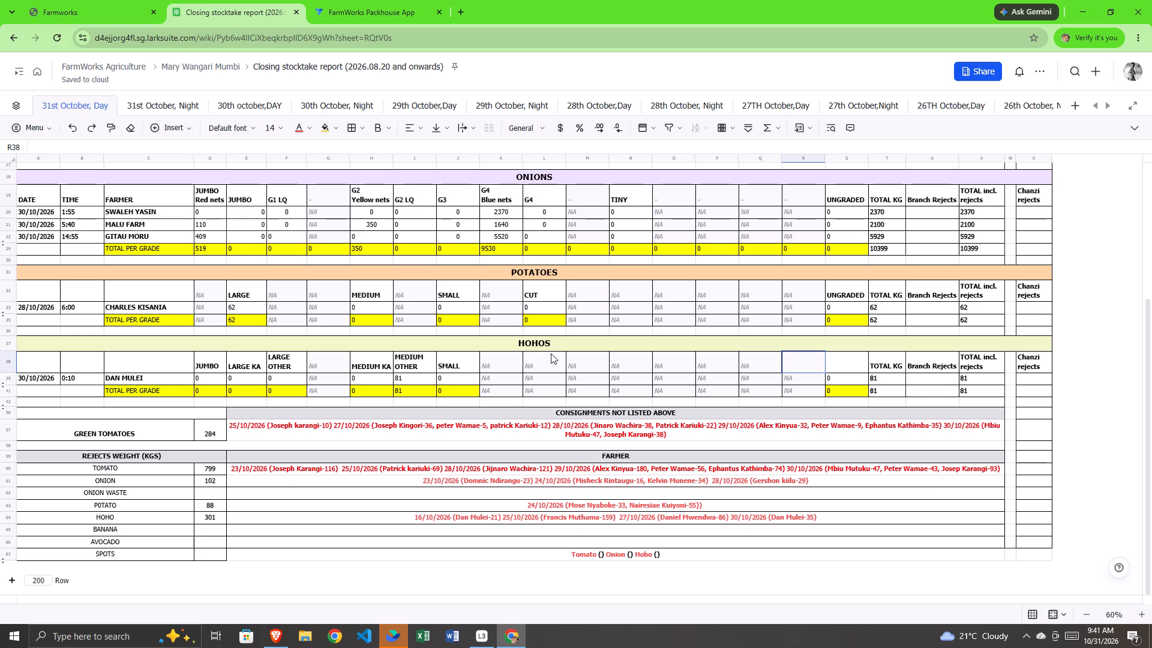
scroll(551, 353, "up", 8)
scroll(551, 353, "down", 3)
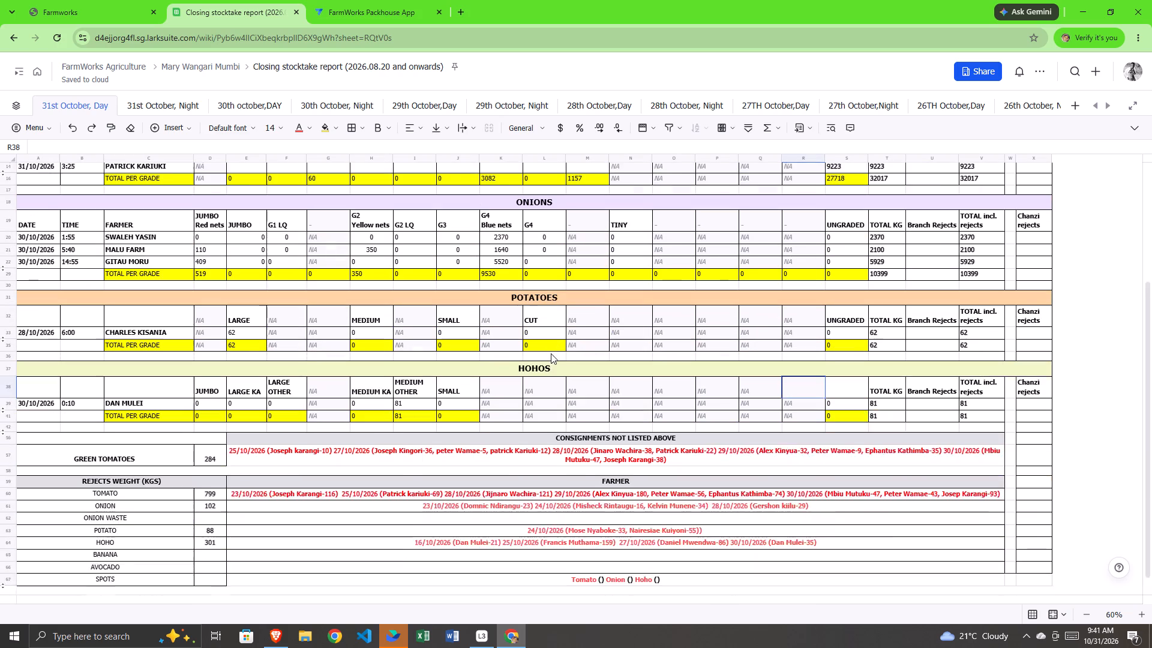
scroll(551, 353, "down", 4)
scroll(551, 353, "up", 8)
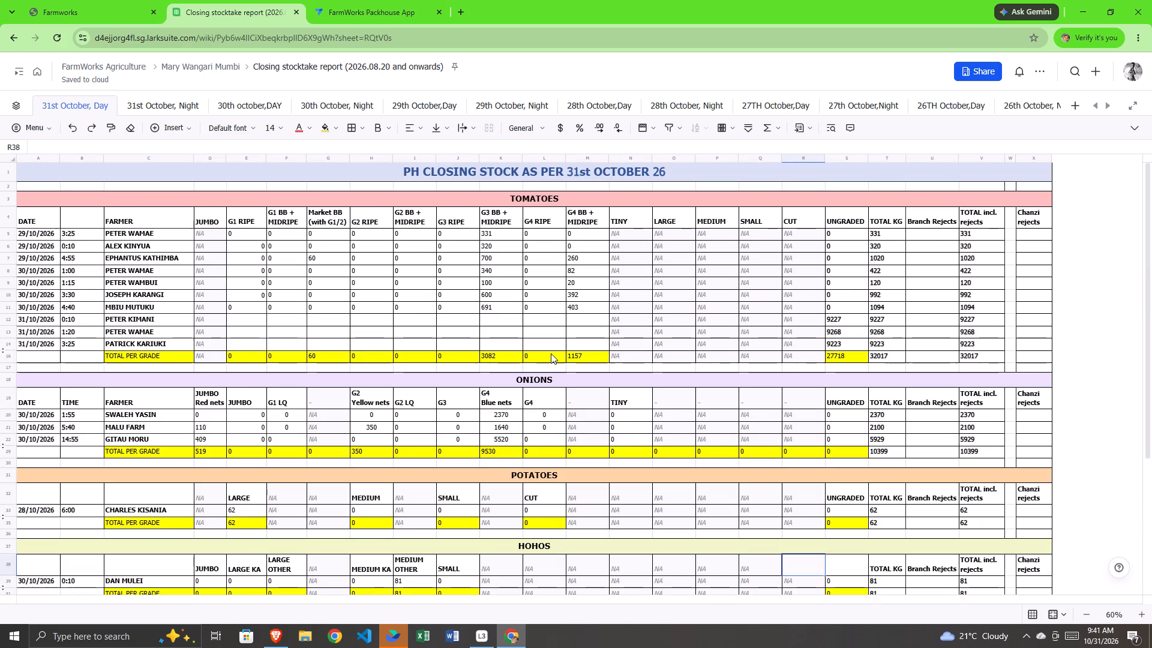